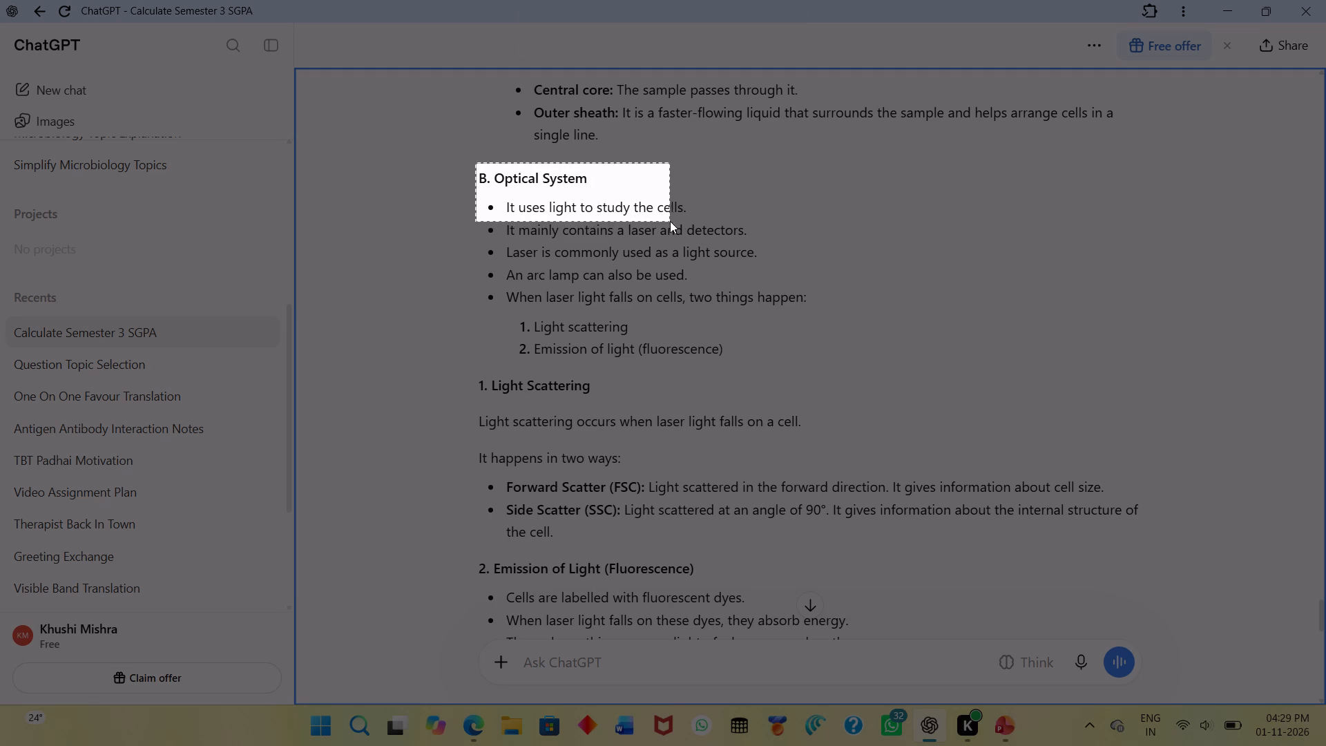
left_click_drag(670, 221, 687, 220)
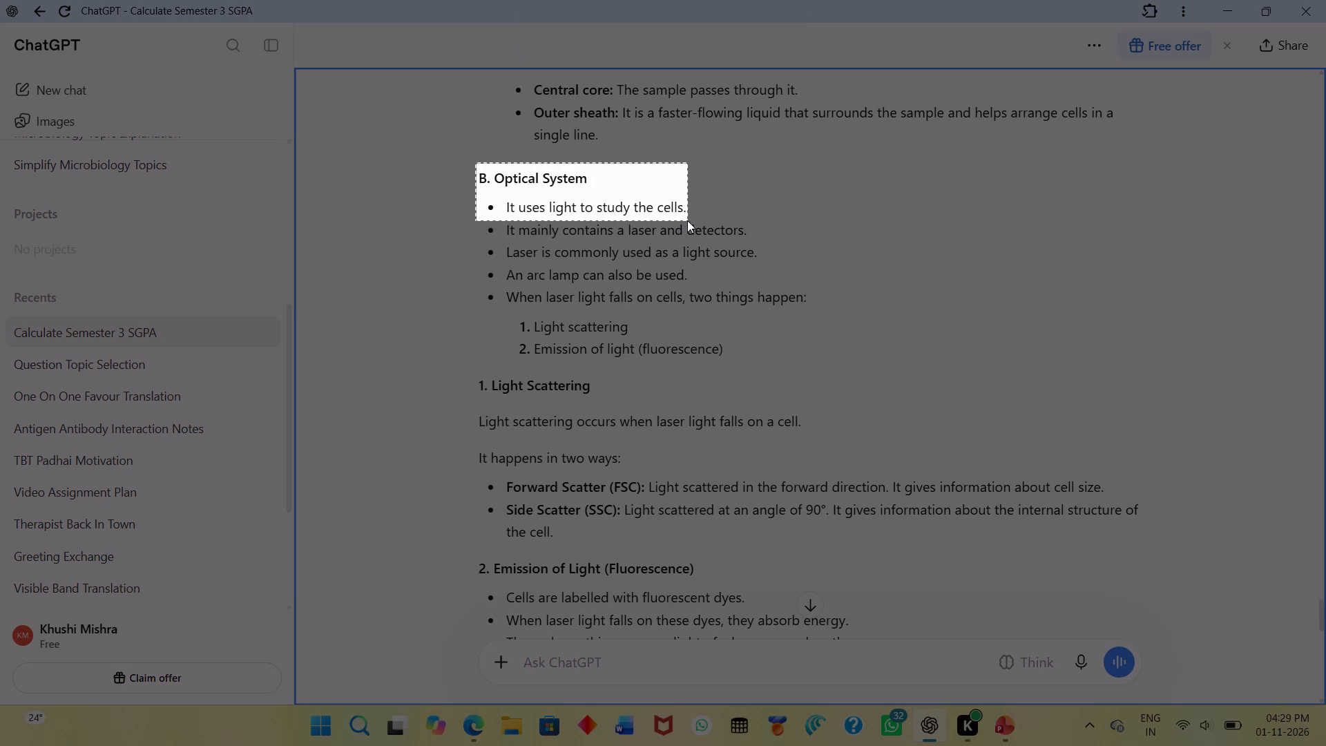
left_click_drag(687, 220, 692, 220)
left_click_drag(692, 220, 690, 220)
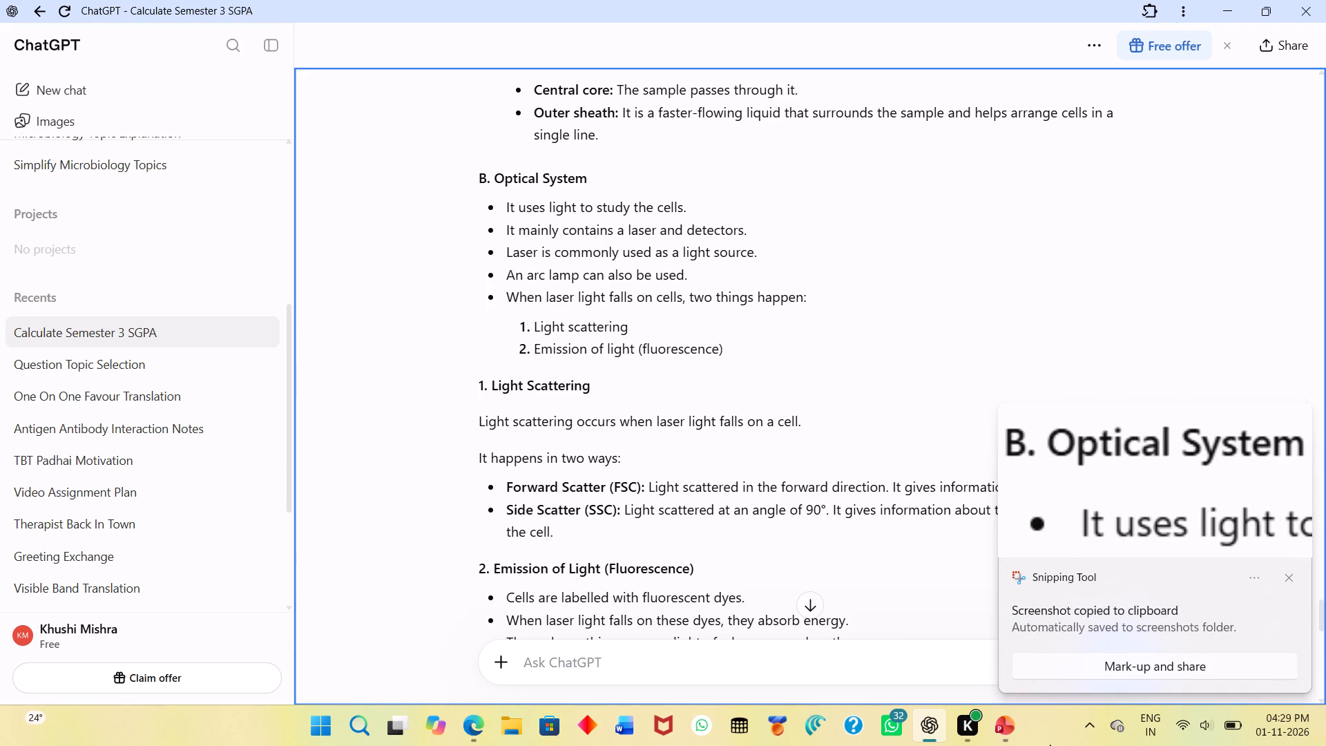
Switch to PowerPoint and paste the Optical System screenshot onto slide 11.
left_click(1001, 736)
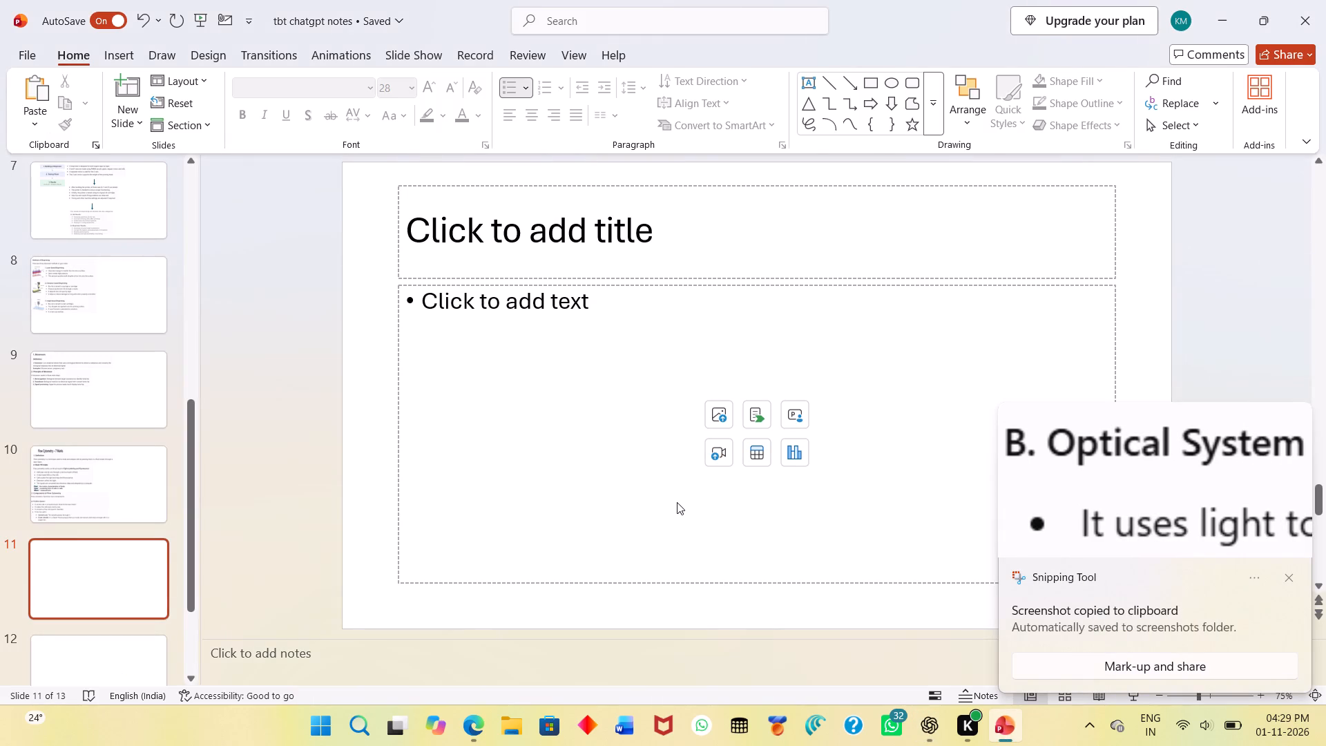
key("ctrl+v")
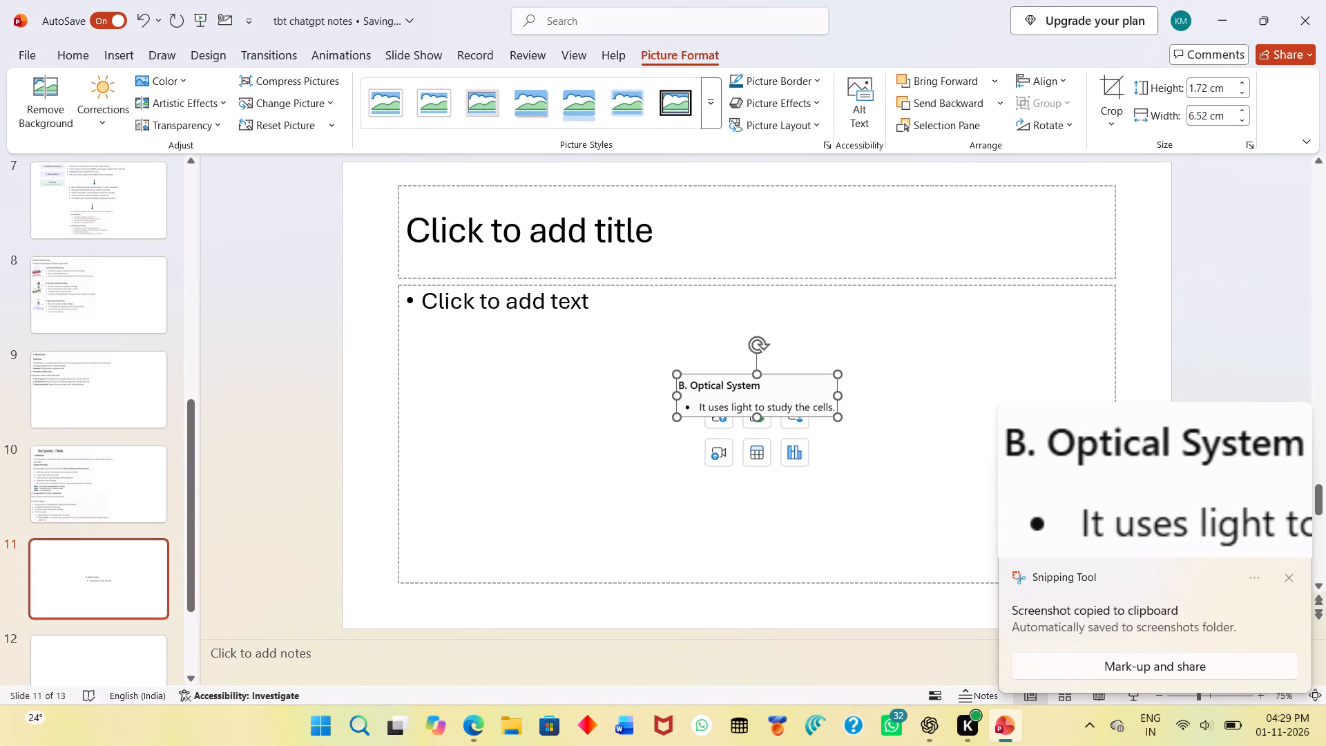
Remove the empty title and content placeholders from slide 11.
left_click(395, 216)
left_click(59, 80)
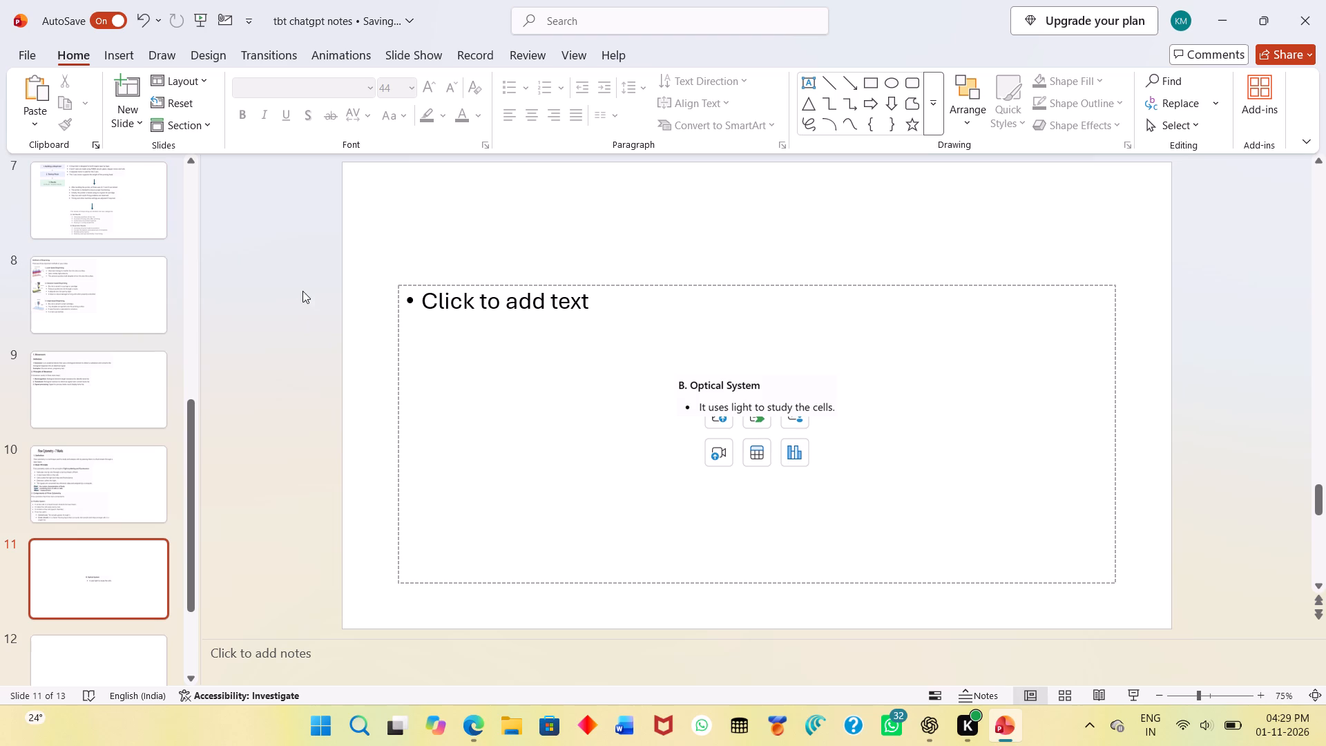
left_click(392, 299)
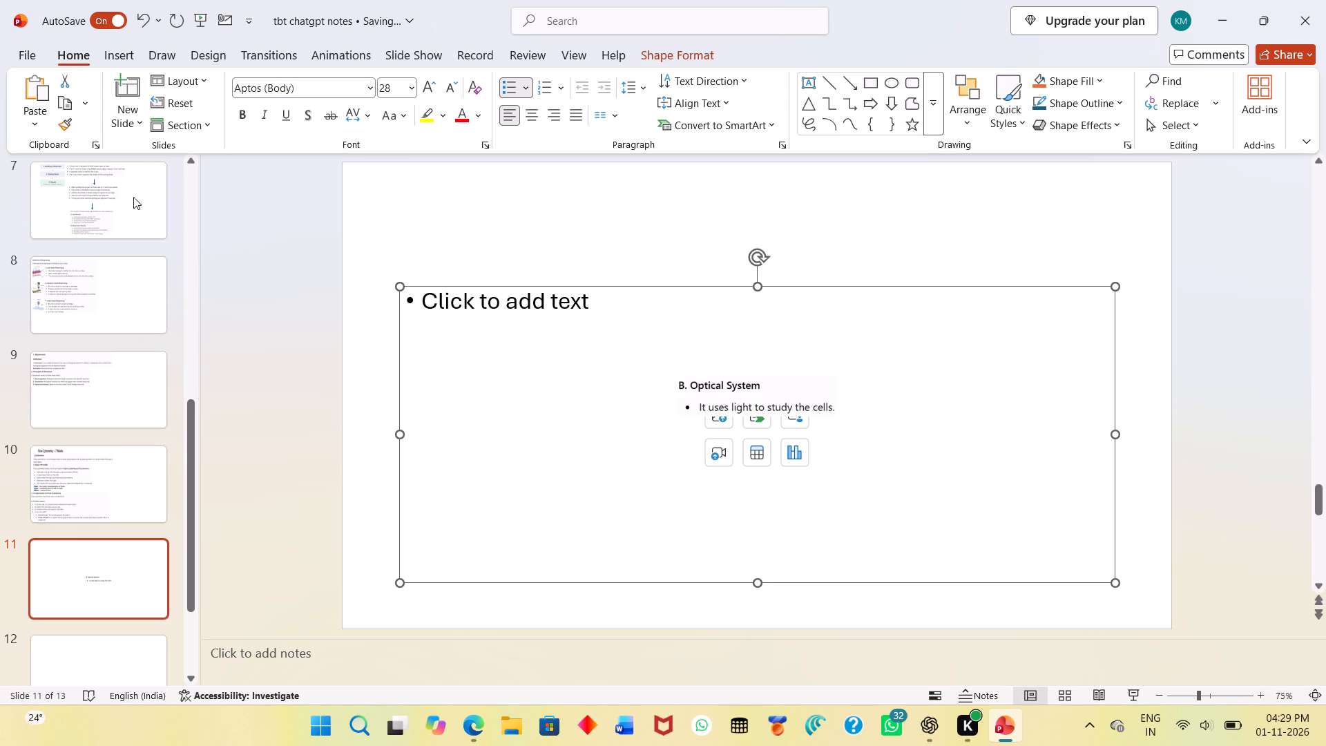
left_click(69, 83)
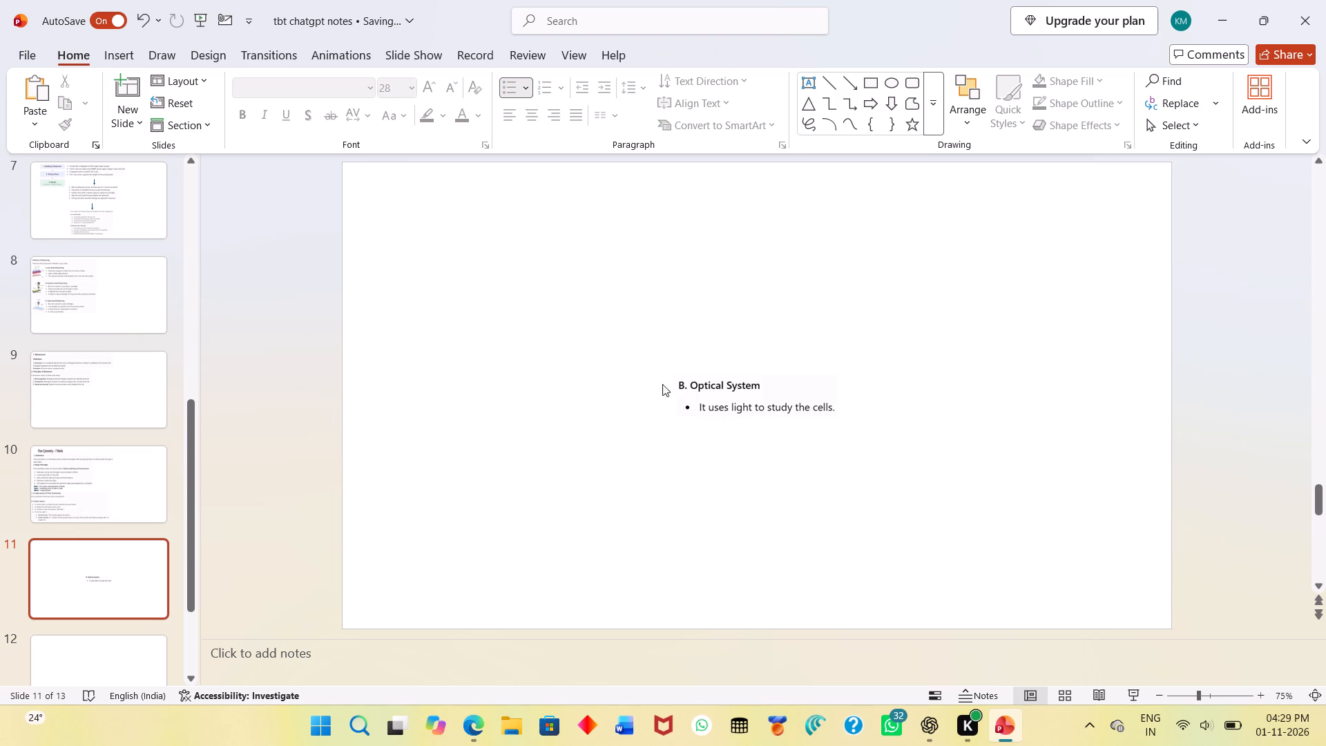
Move the Optical System picture to the top-left corner of slide 11.
left_click_drag(686, 396, 396, 269)
scroll(446, 248, "left", 1)
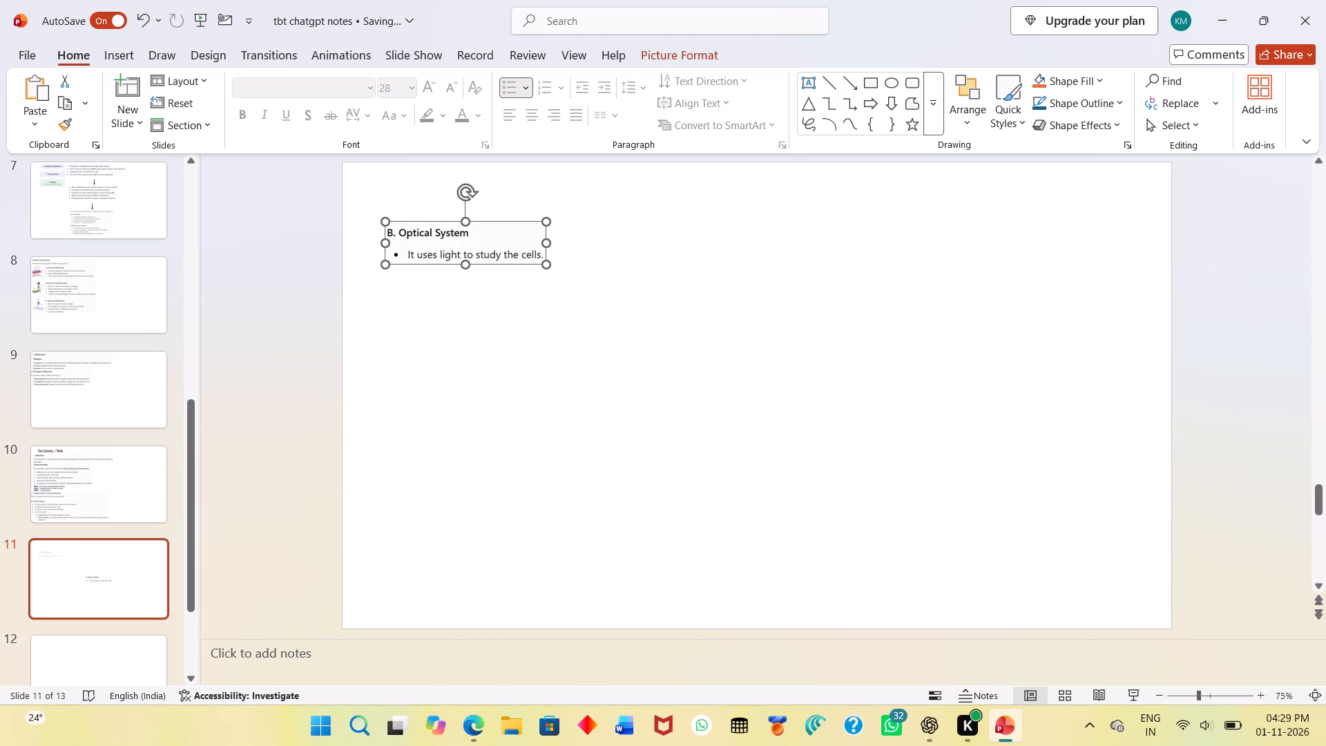
left_click(414, 239)
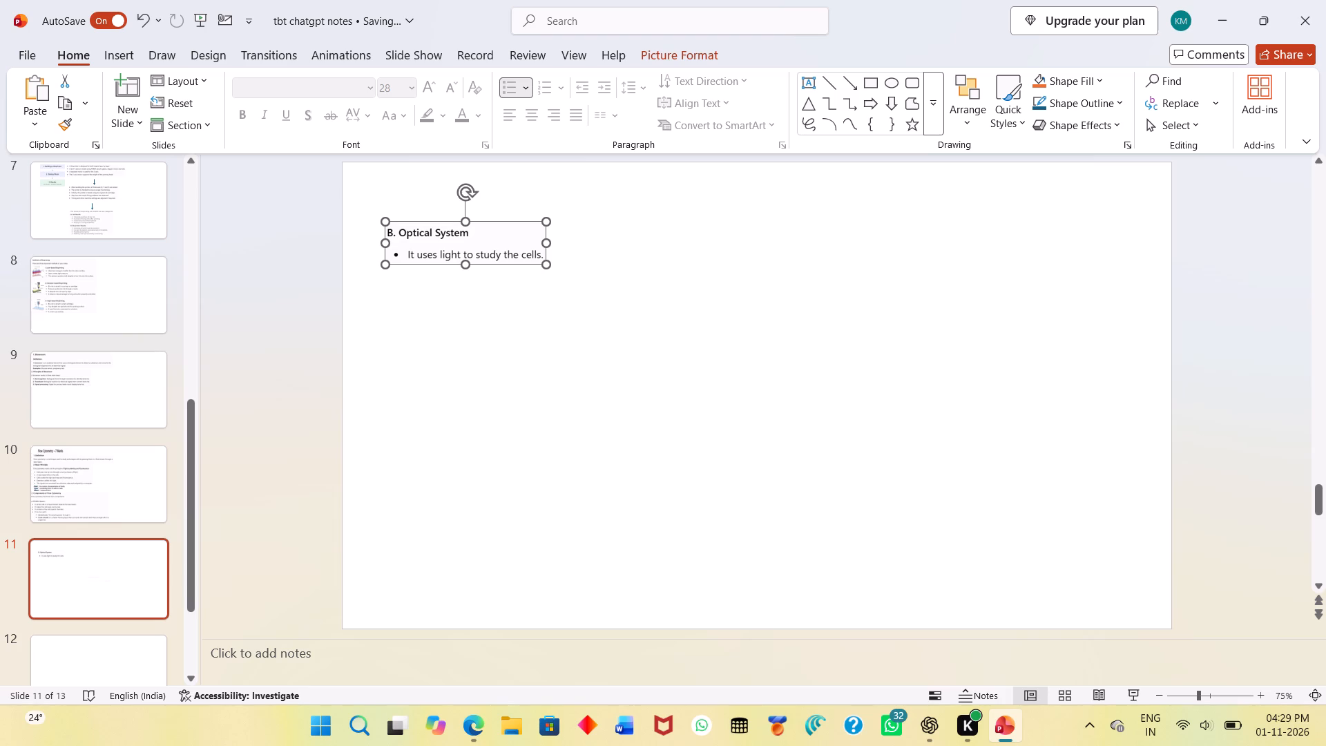
left_click(406, 242)
scroll(406, 242, "down", 1)
left_click_drag(393, 218, 368, 191)
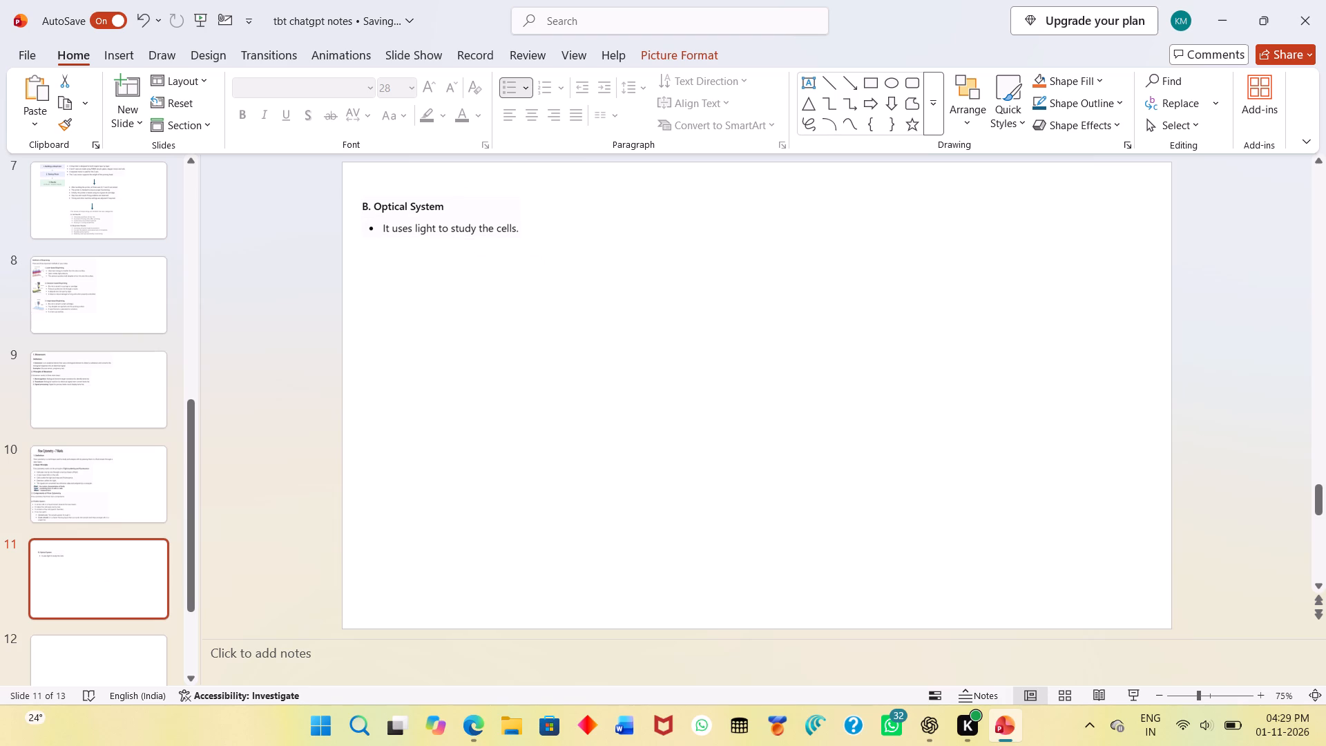
left_click_drag(368, 191, 439, 274)
left_click_drag(448, 285, 412, 251)
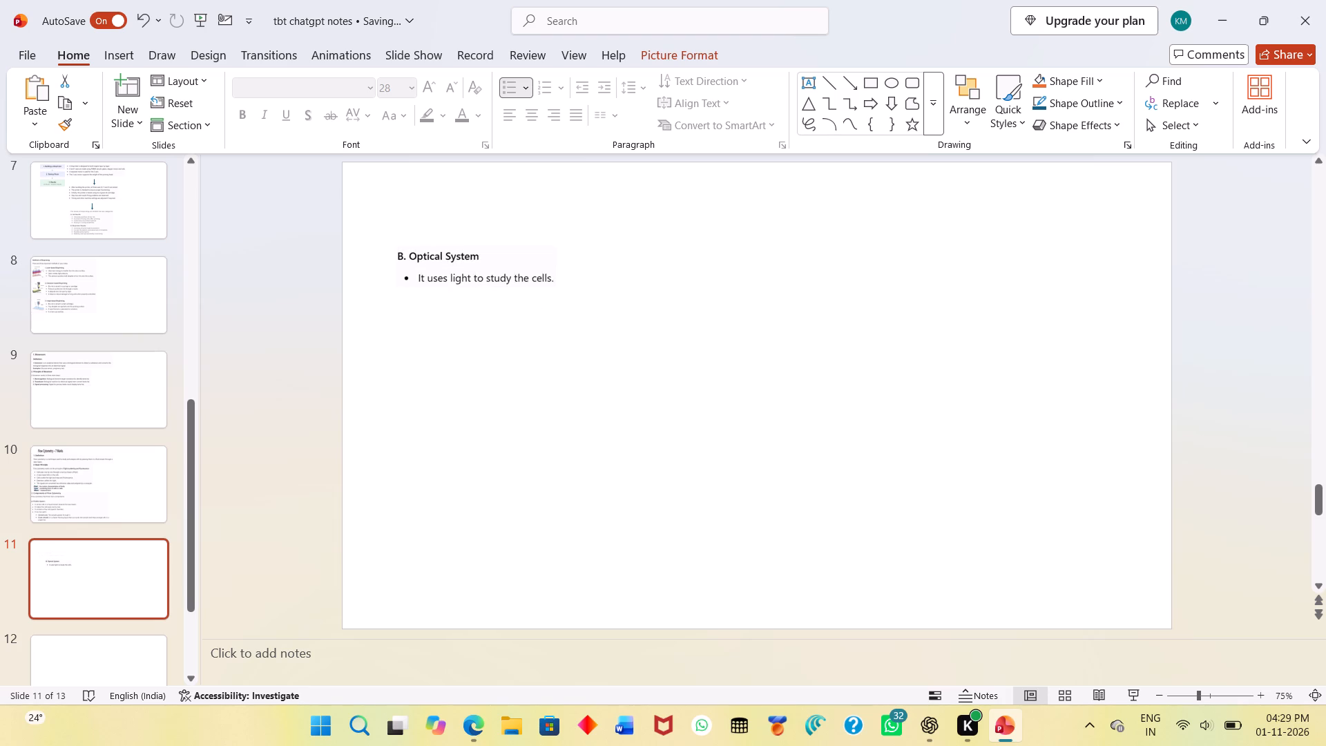
left_click_drag(412, 251, 440, 258)
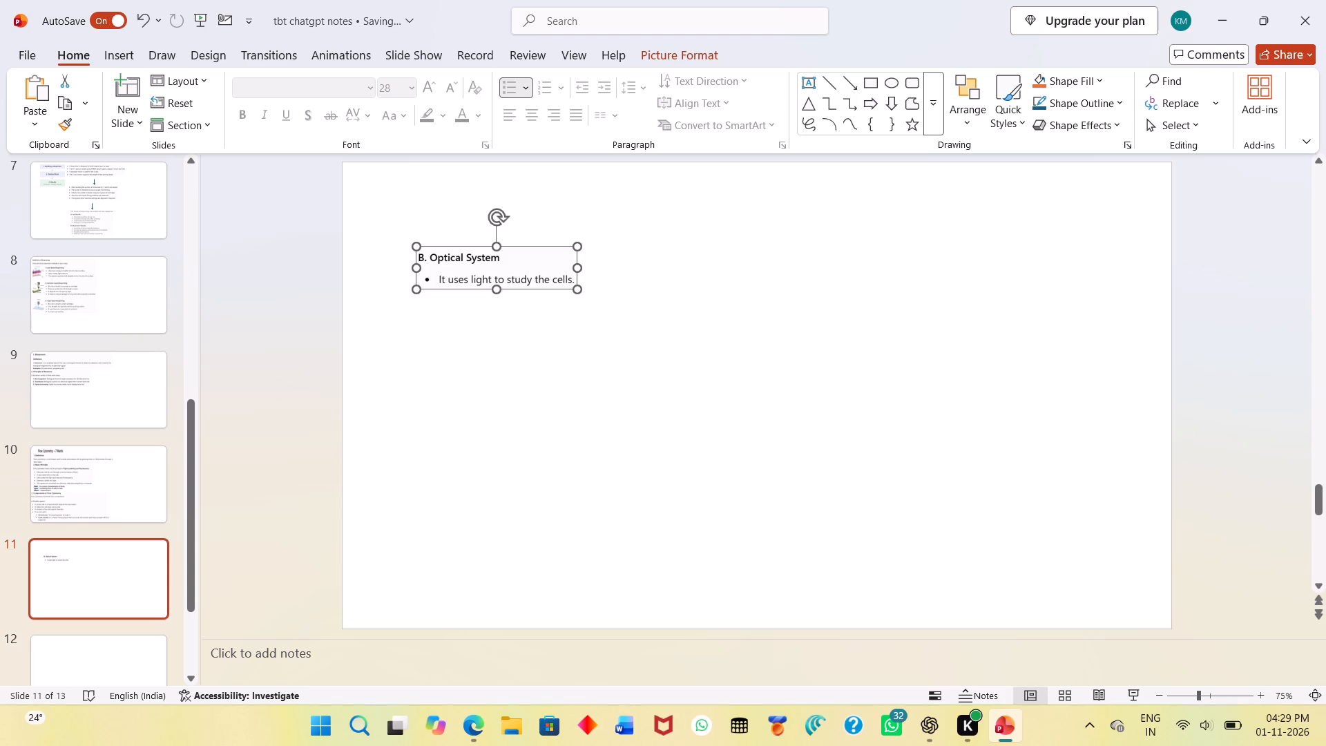
left_click_drag(459, 258, 624, 256)
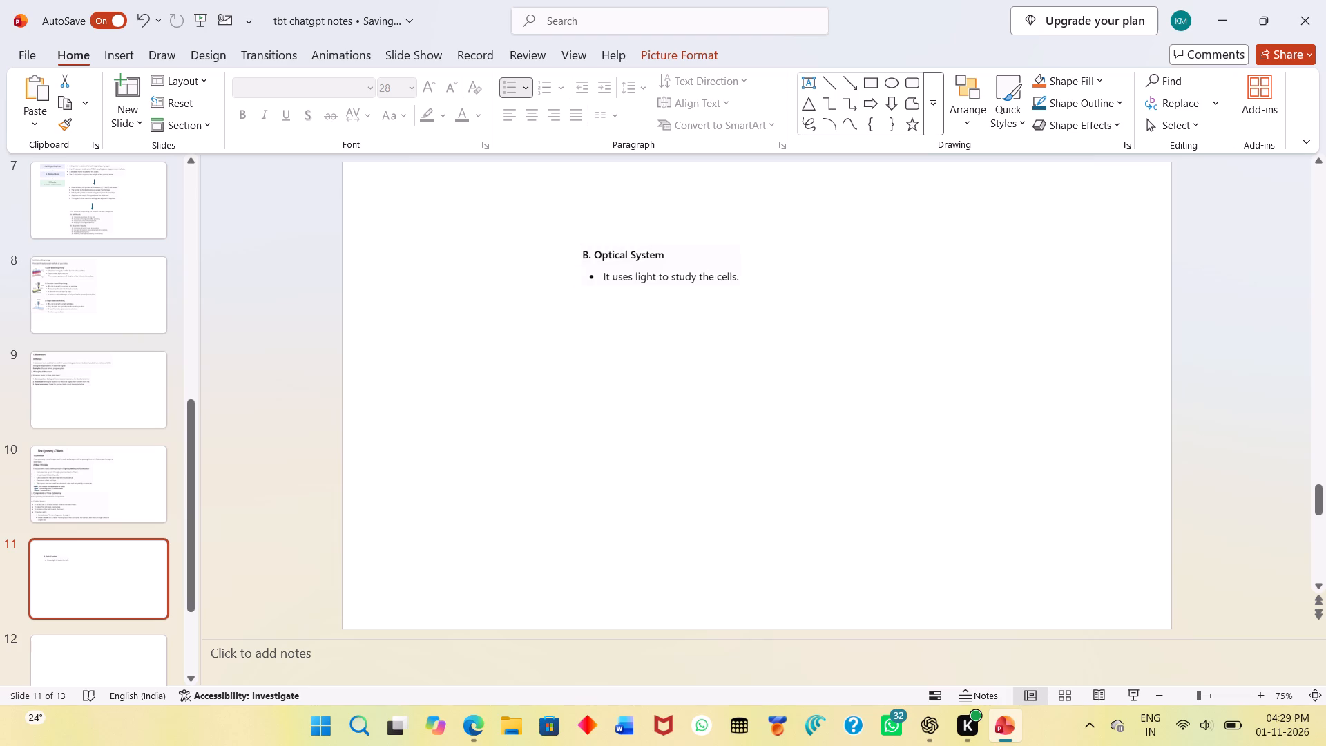
left_click_drag(624, 256, 391, 150)
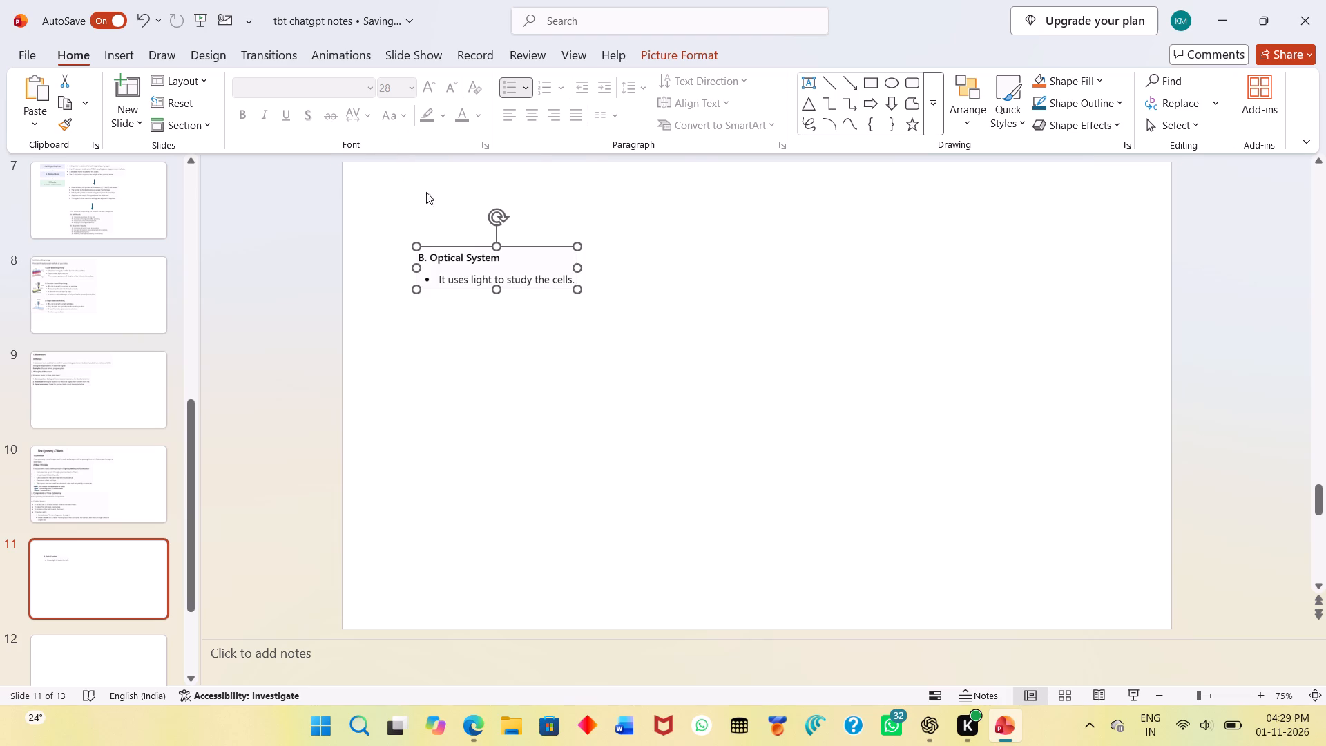
left_click_drag(456, 262, 408, 268)
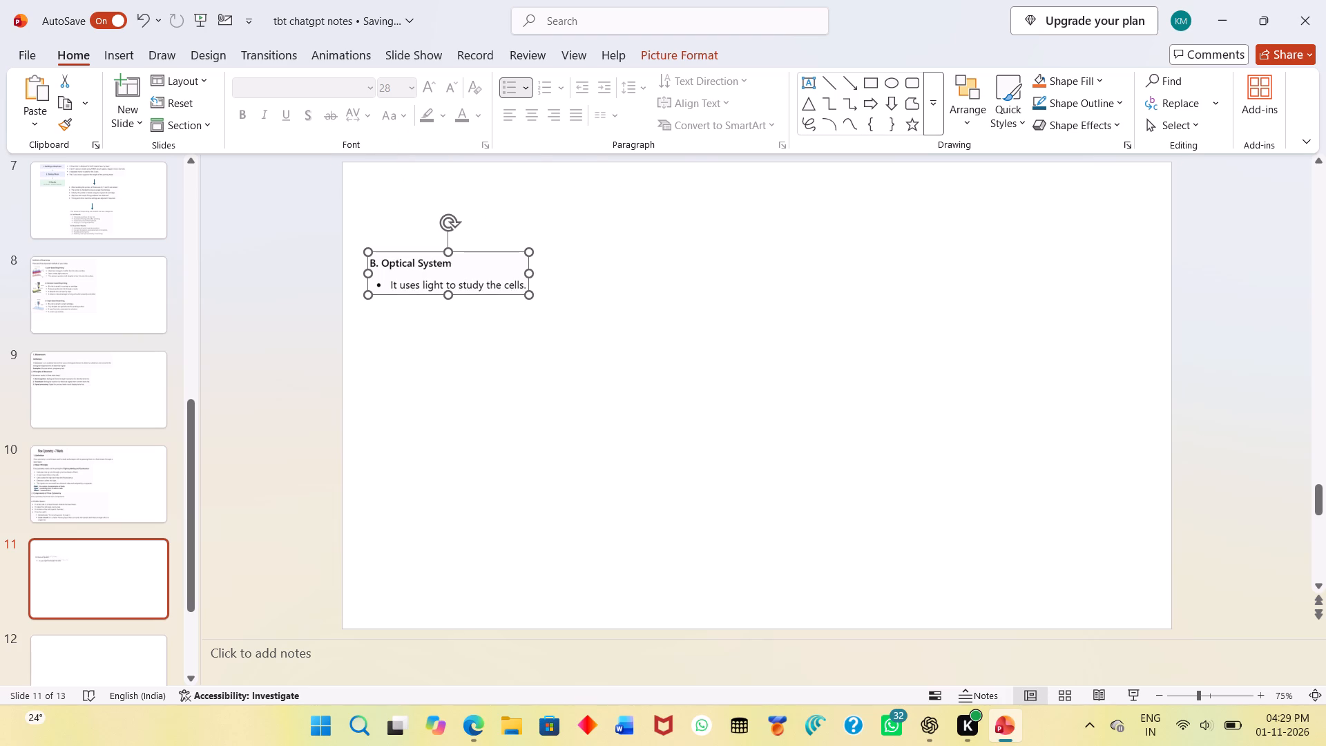
left_click_drag(408, 268, 391, 198)
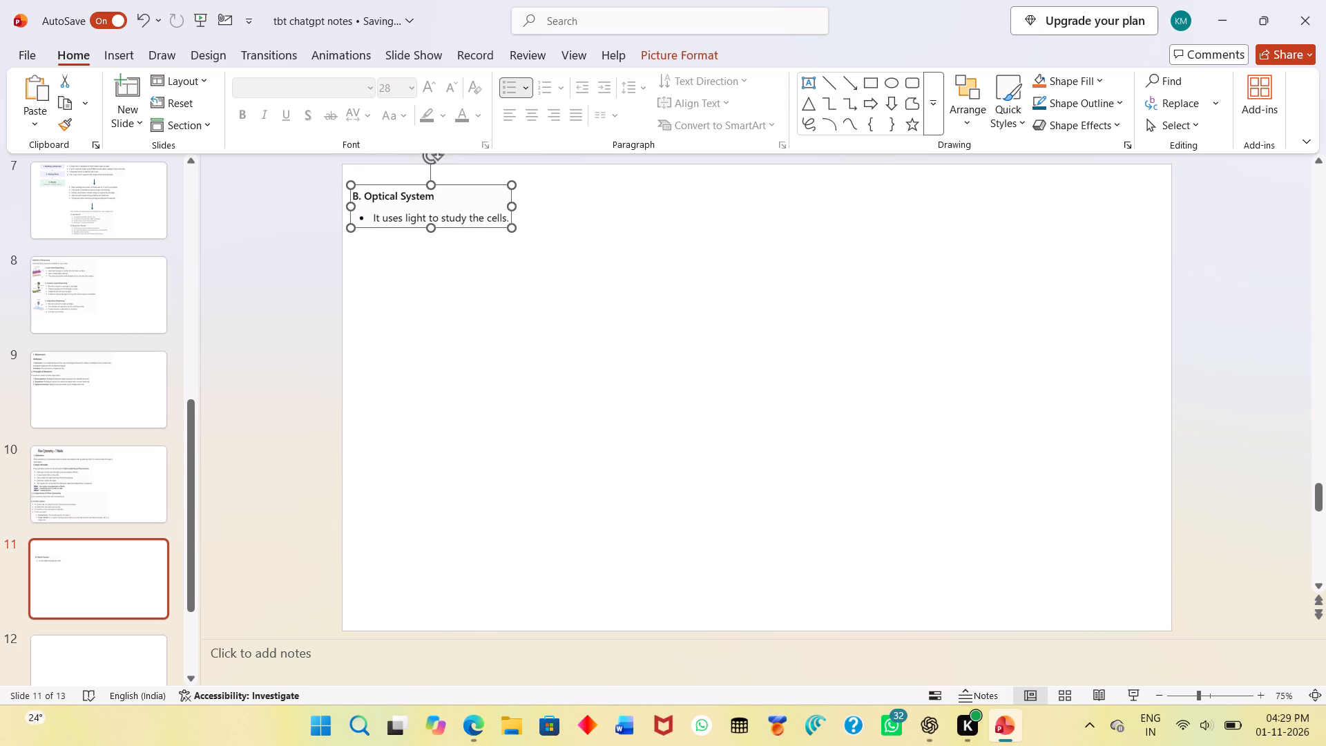
left_click(474, 309)
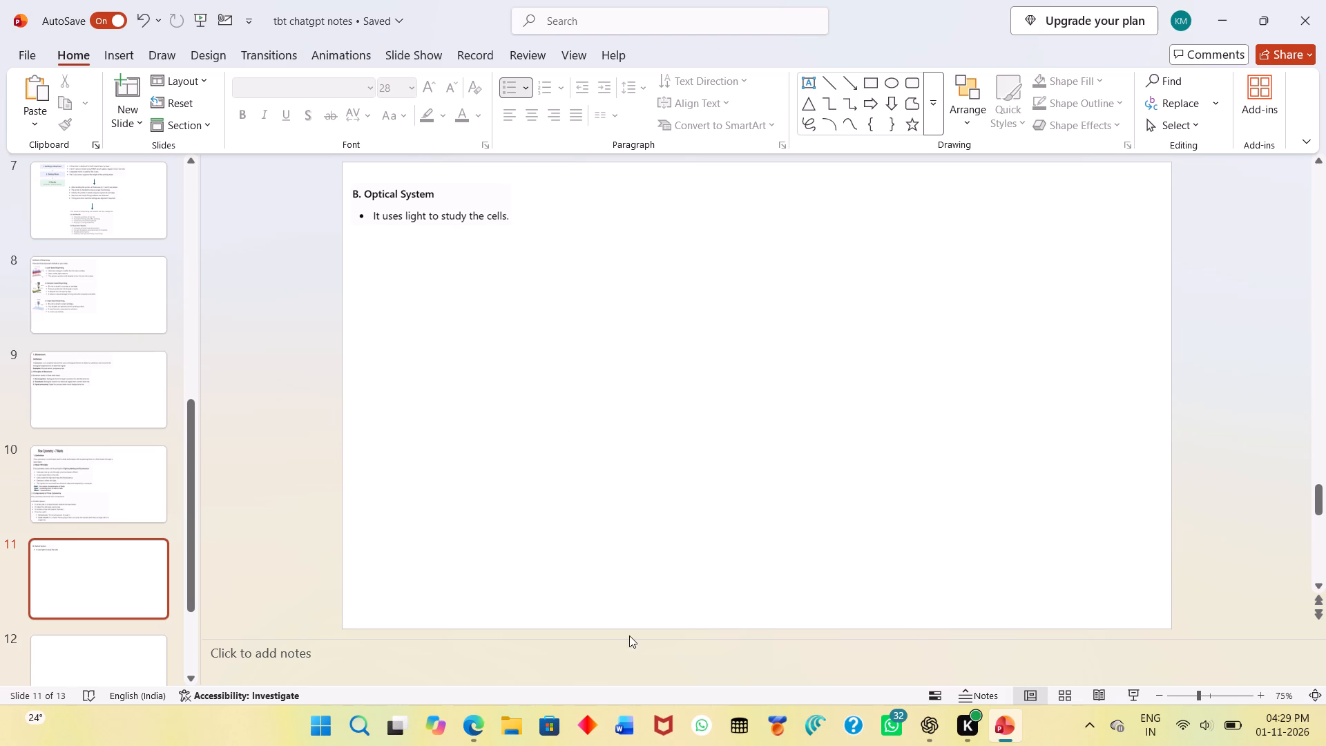
Switch to the TBT Unit 5 PDF and capture the light source lines listing "Laser (more commonly)" and "Arc lamp" from the OPTICS slide.
left_click(481, 731)
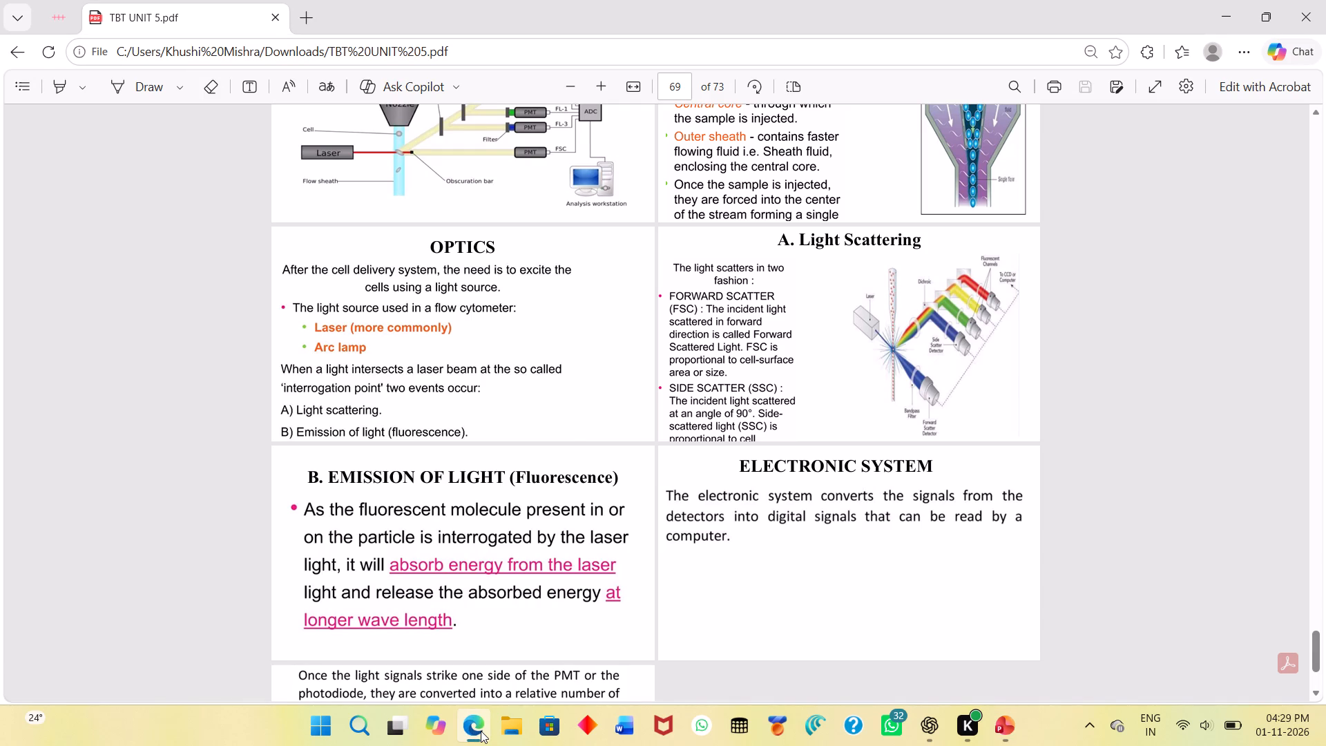
key("Print")
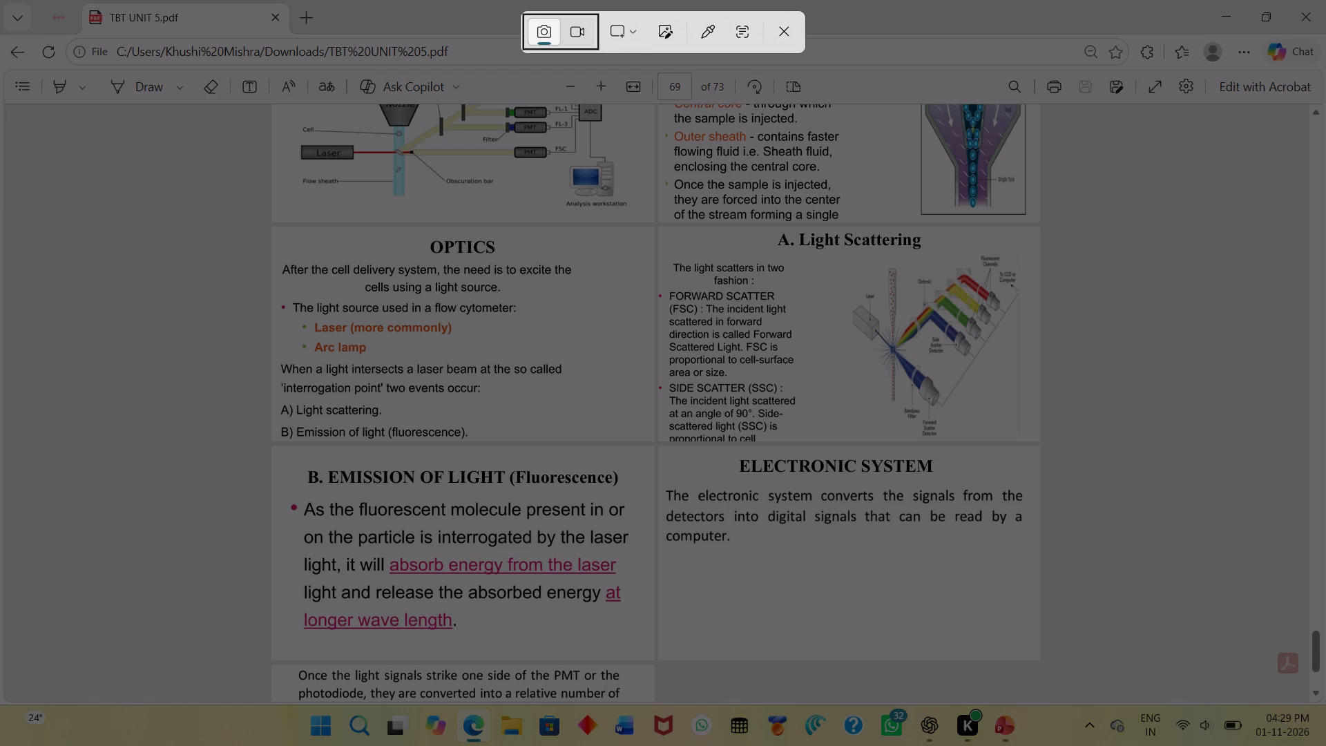
left_click_drag(286, 298, 484, 352)
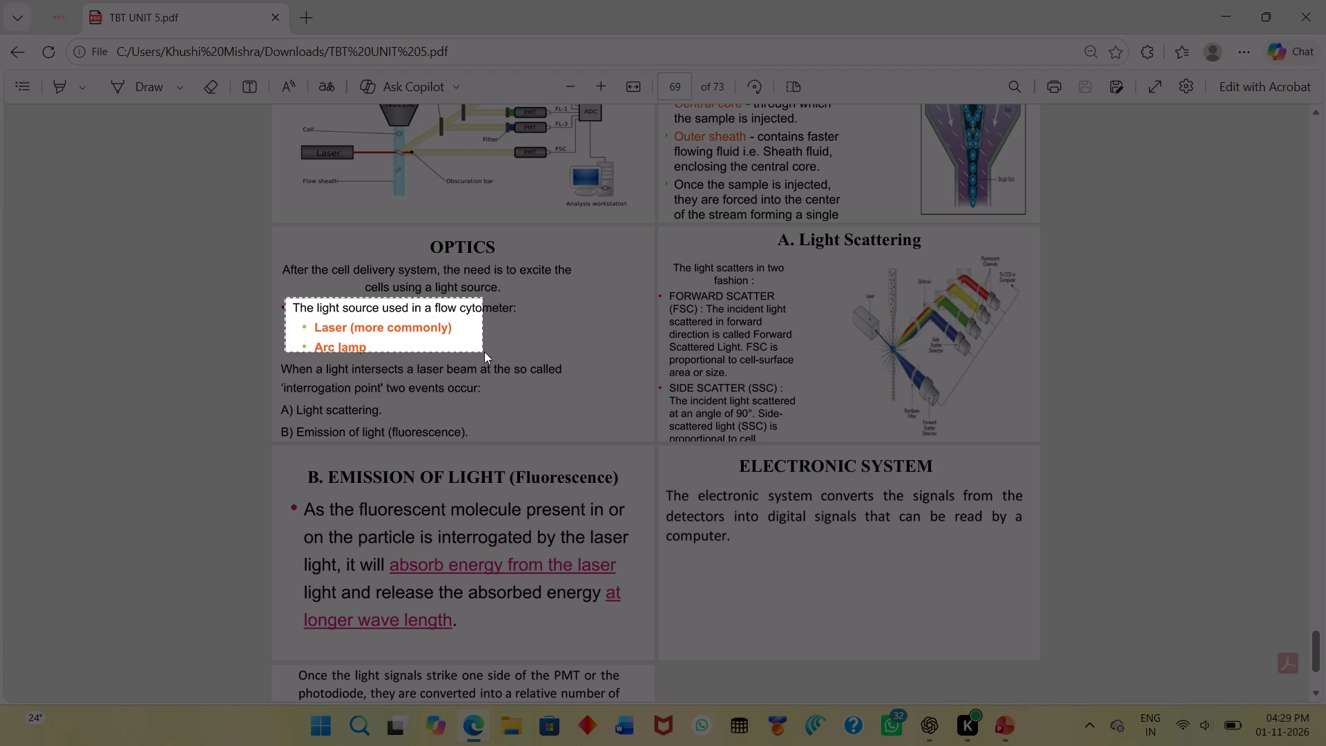
left_click_drag(484, 352, 519, 354)
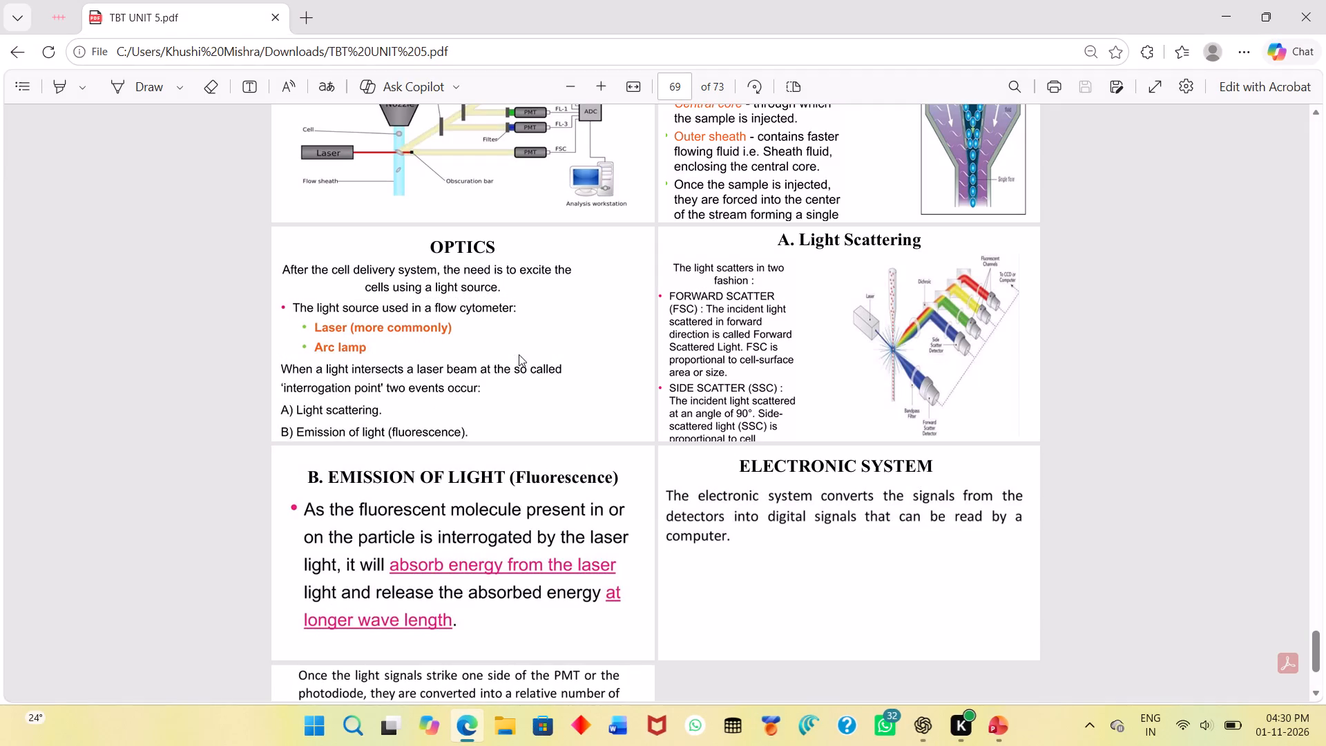
Switch to PowerPoint, paste the light source screenshot onto slide 11 and place it directly below the Optical System picture.
left_click(992, 736)
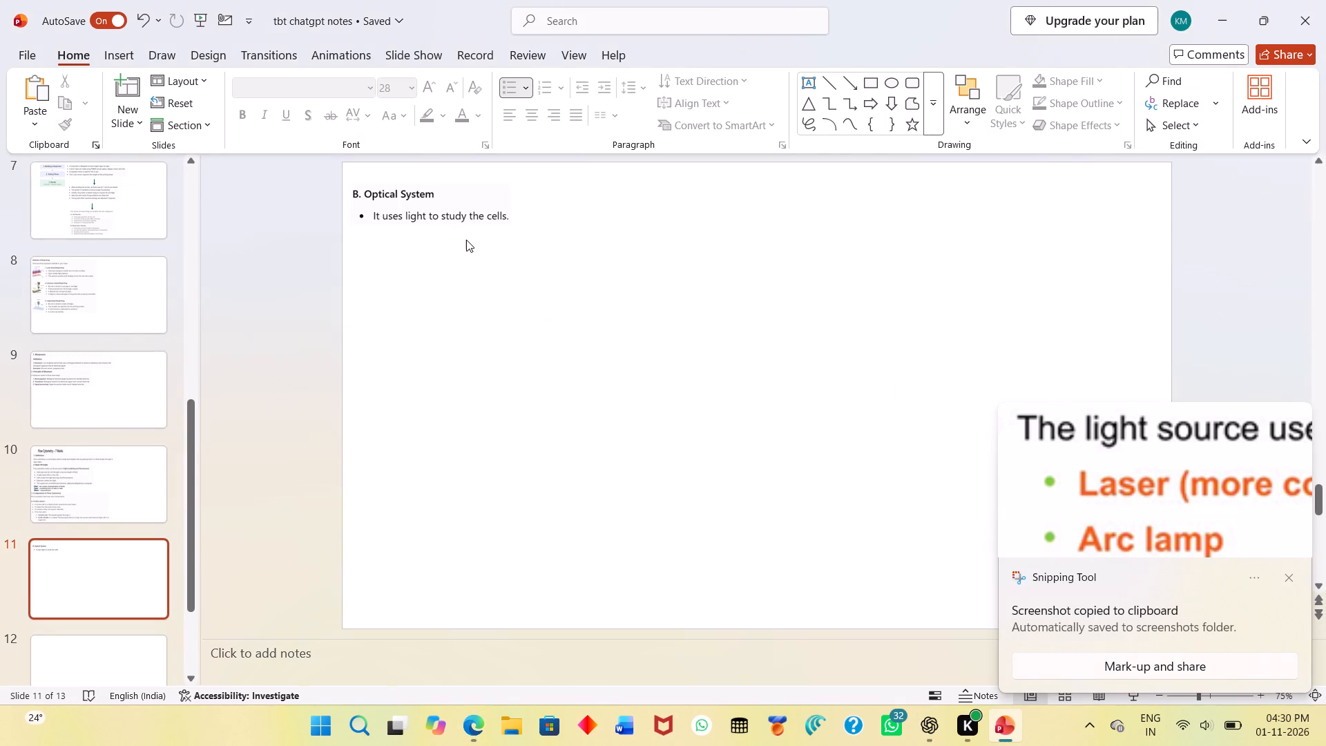
key("ctrl+v")
left_click_drag(701, 395, 380, 246)
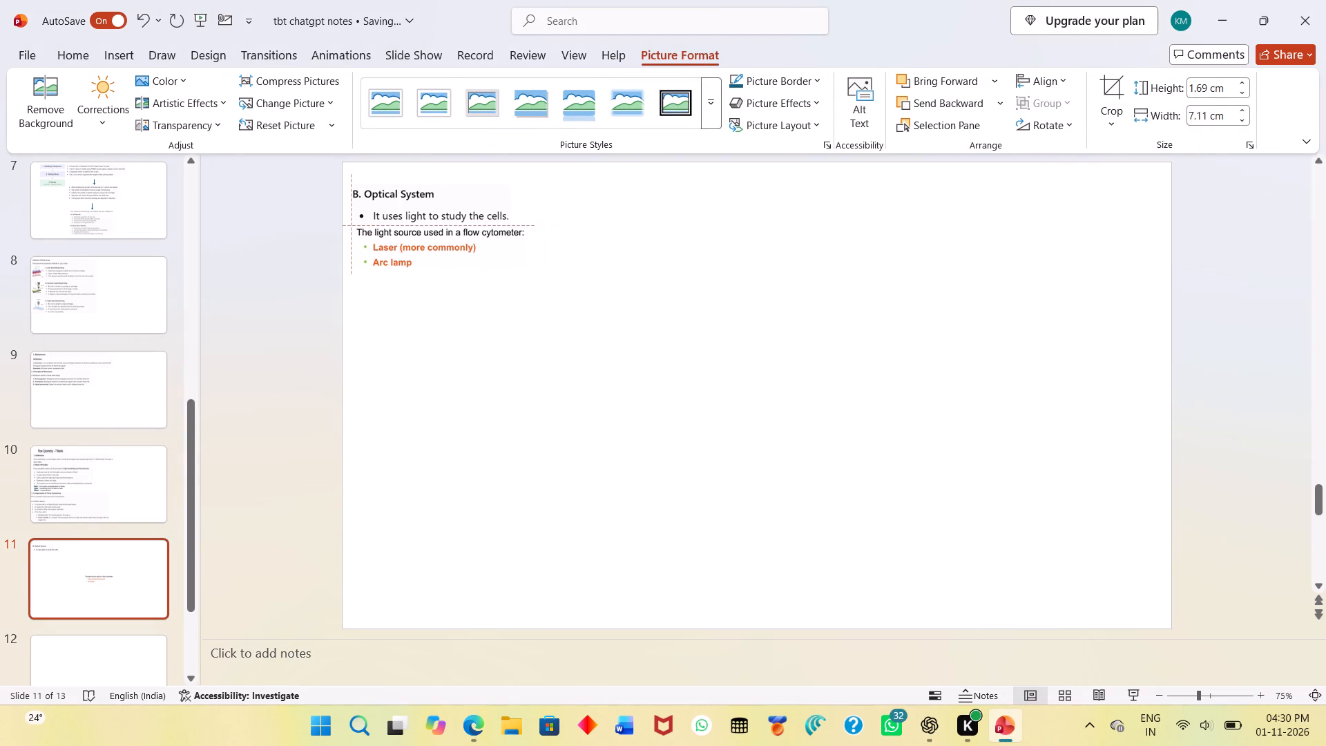
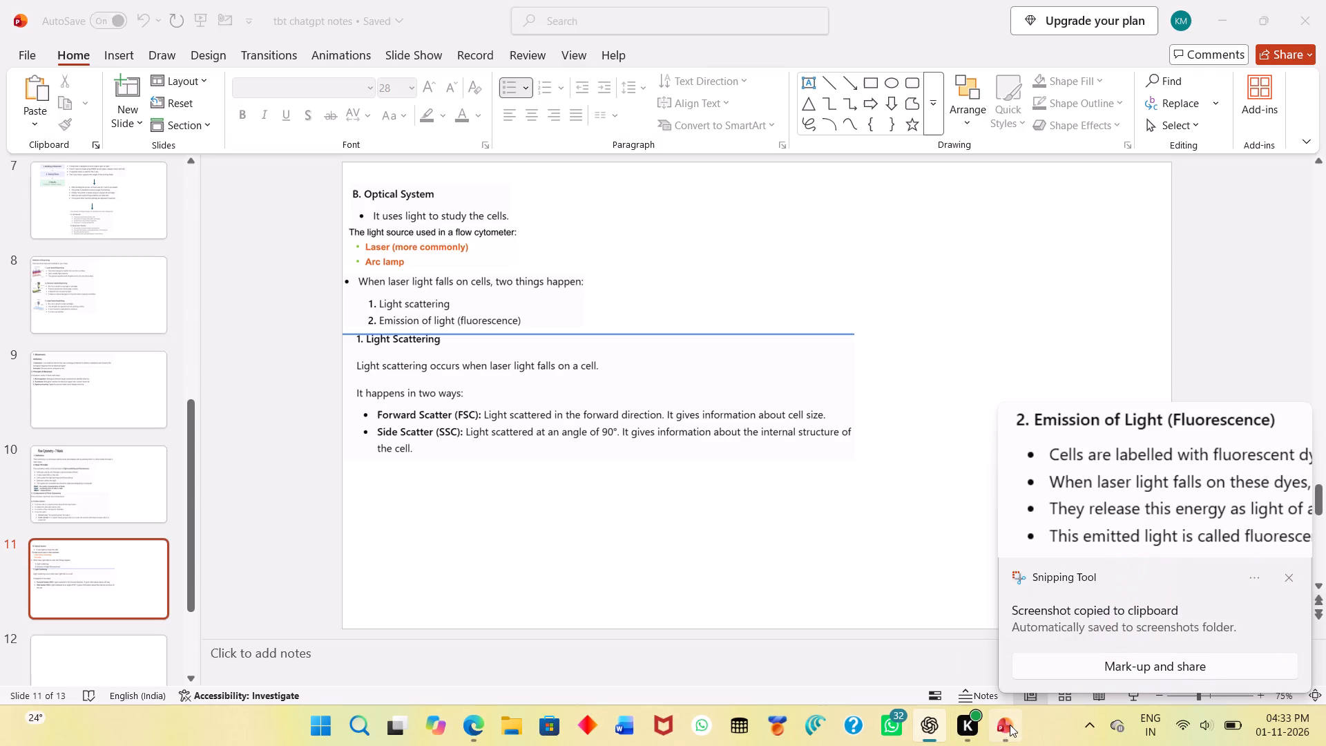
left_click(686, 517)
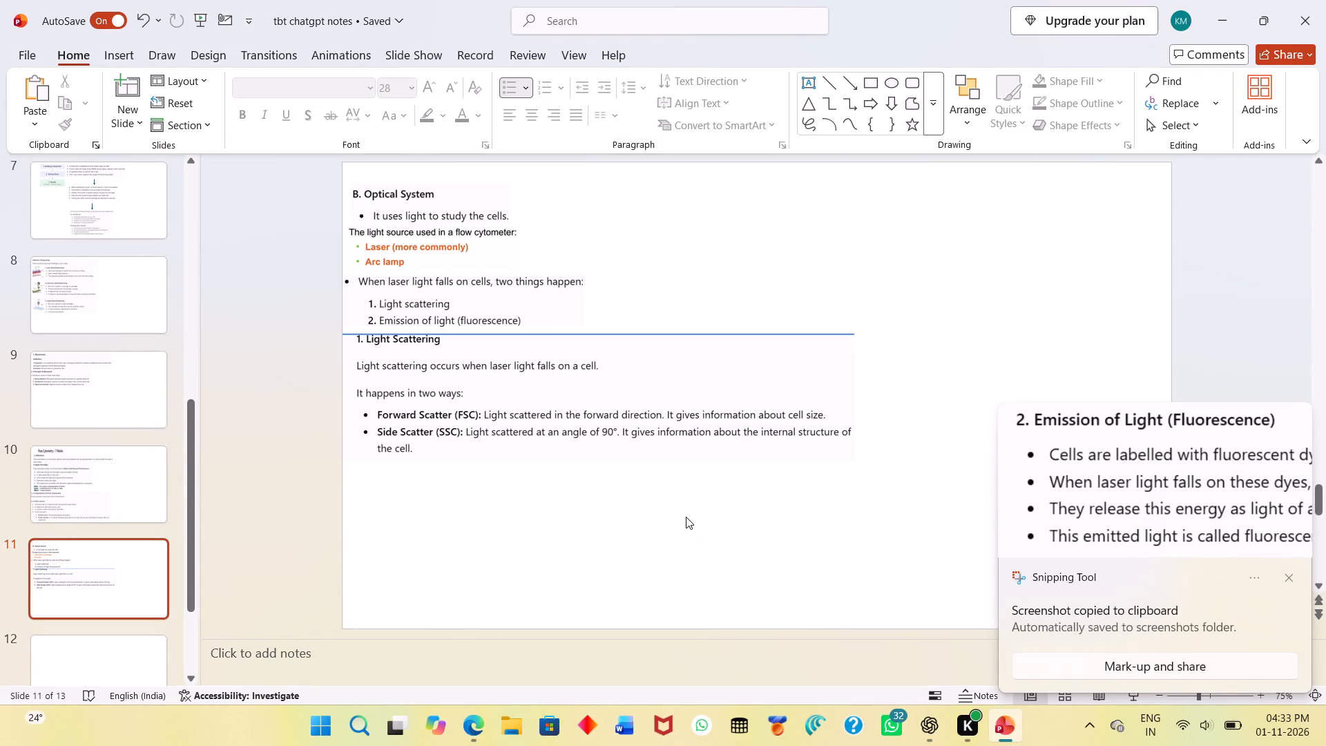
key("ctrl+v")
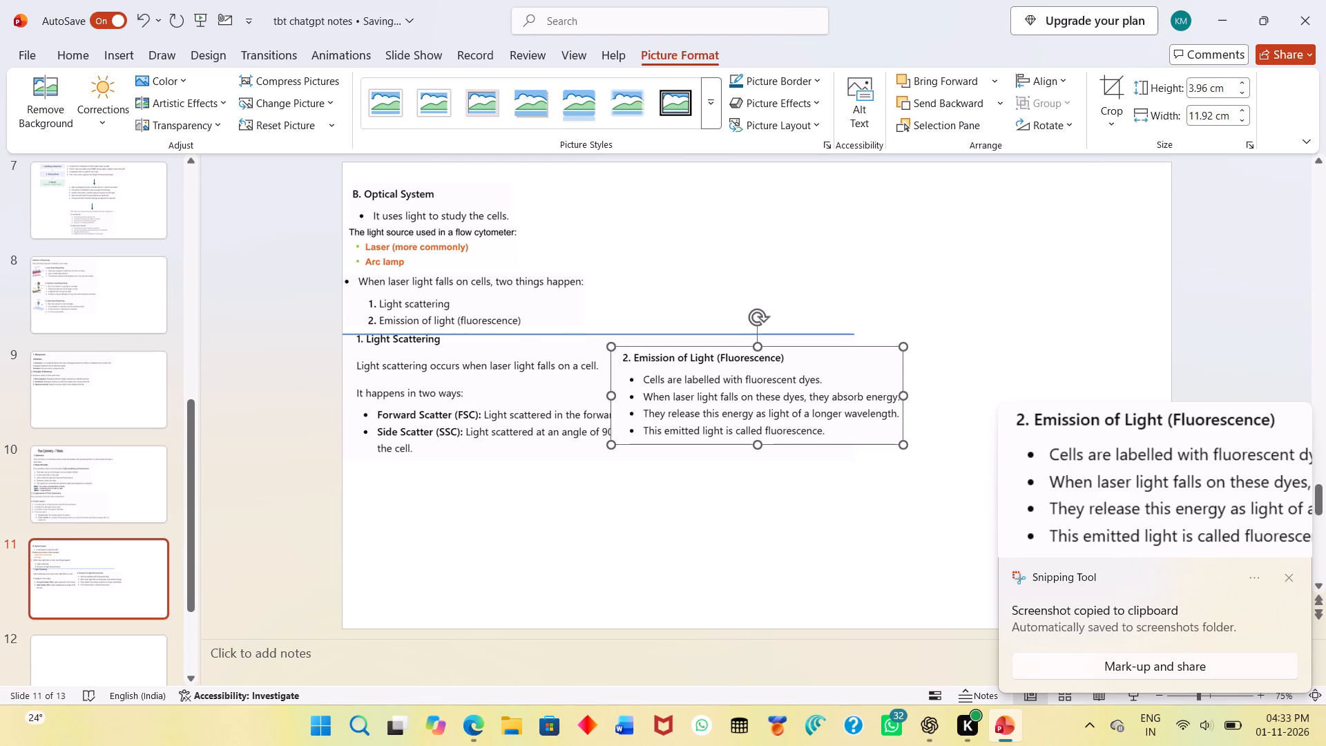
left_click(709, 412)
left_click_drag(709, 412, 434, 529)
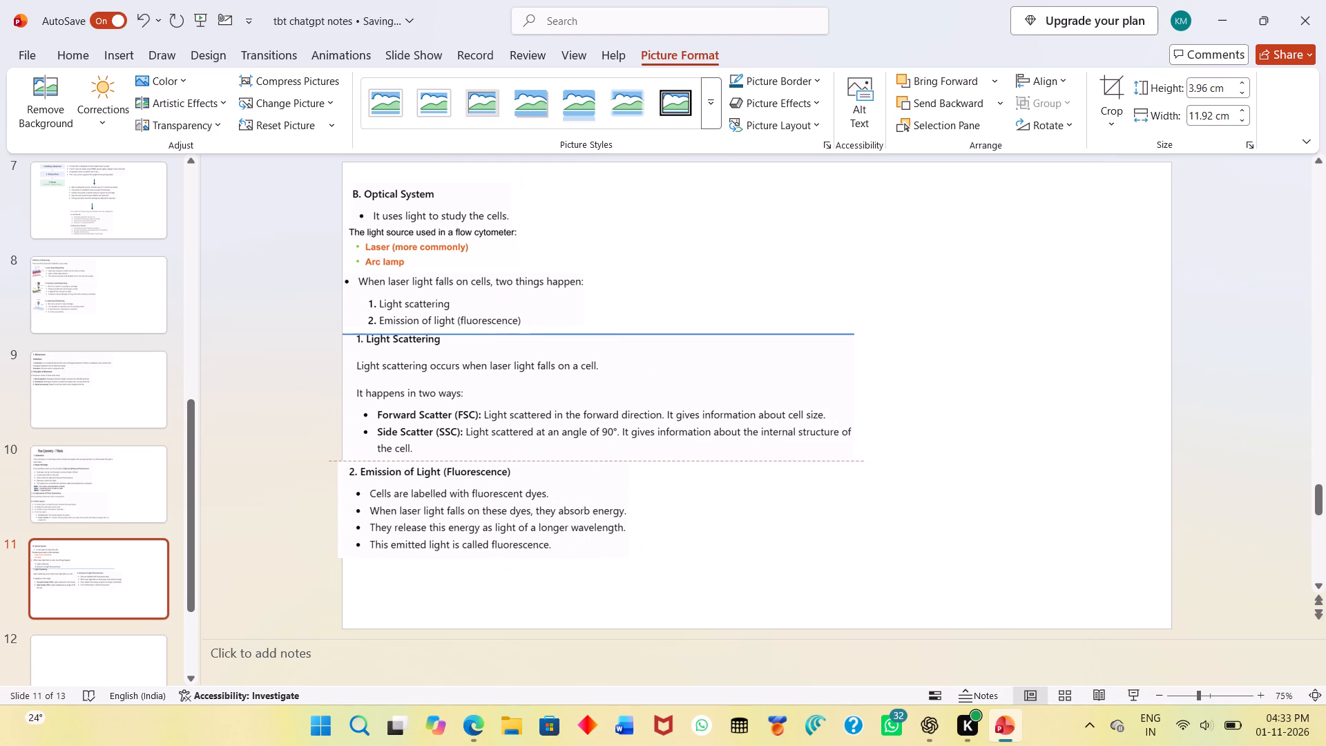
left_click_drag(434, 529, 437, 528)
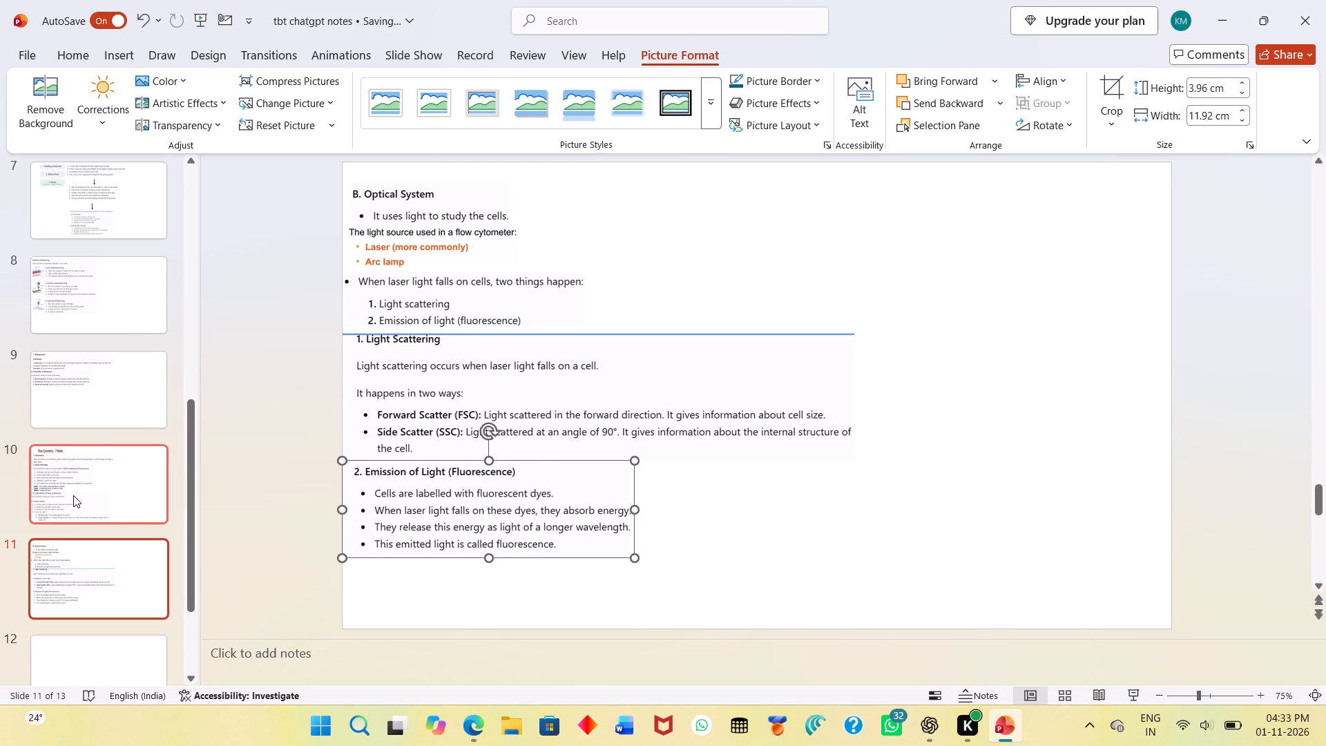
Go to slide 10 to review the Flow Cytometry definition, principle and fluidics notes.
left_click(73, 495)
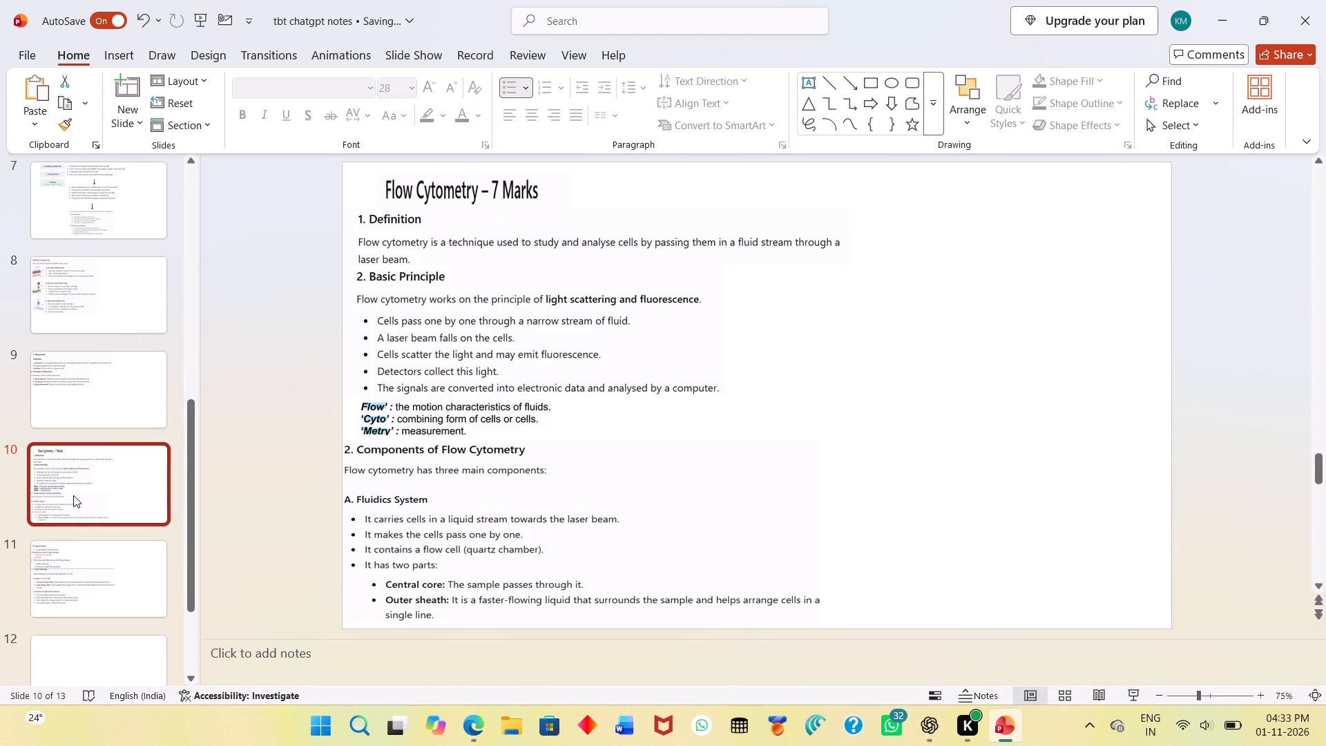
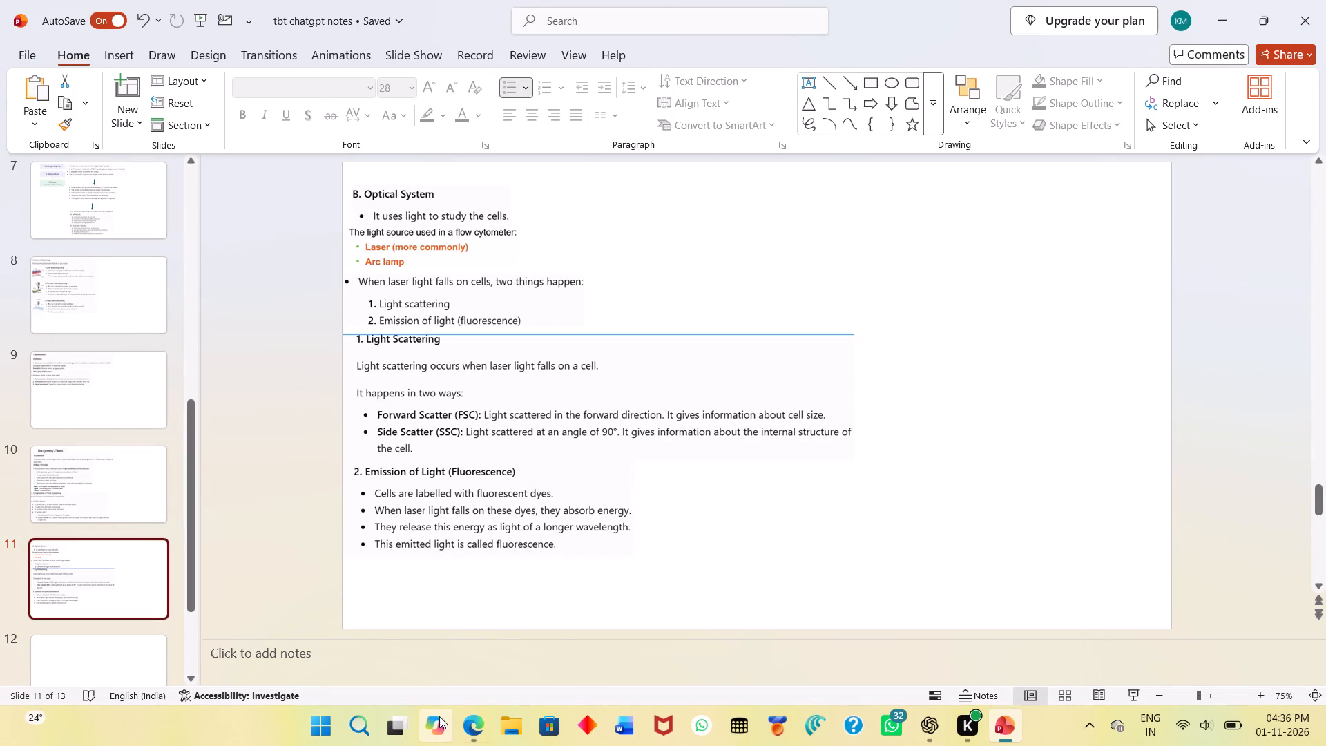
Switch to the TBT Unit 5 PDF and read the Emission of Light and Electronic System slides through the signal conversion text.
left_click(463, 725)
key("Down")
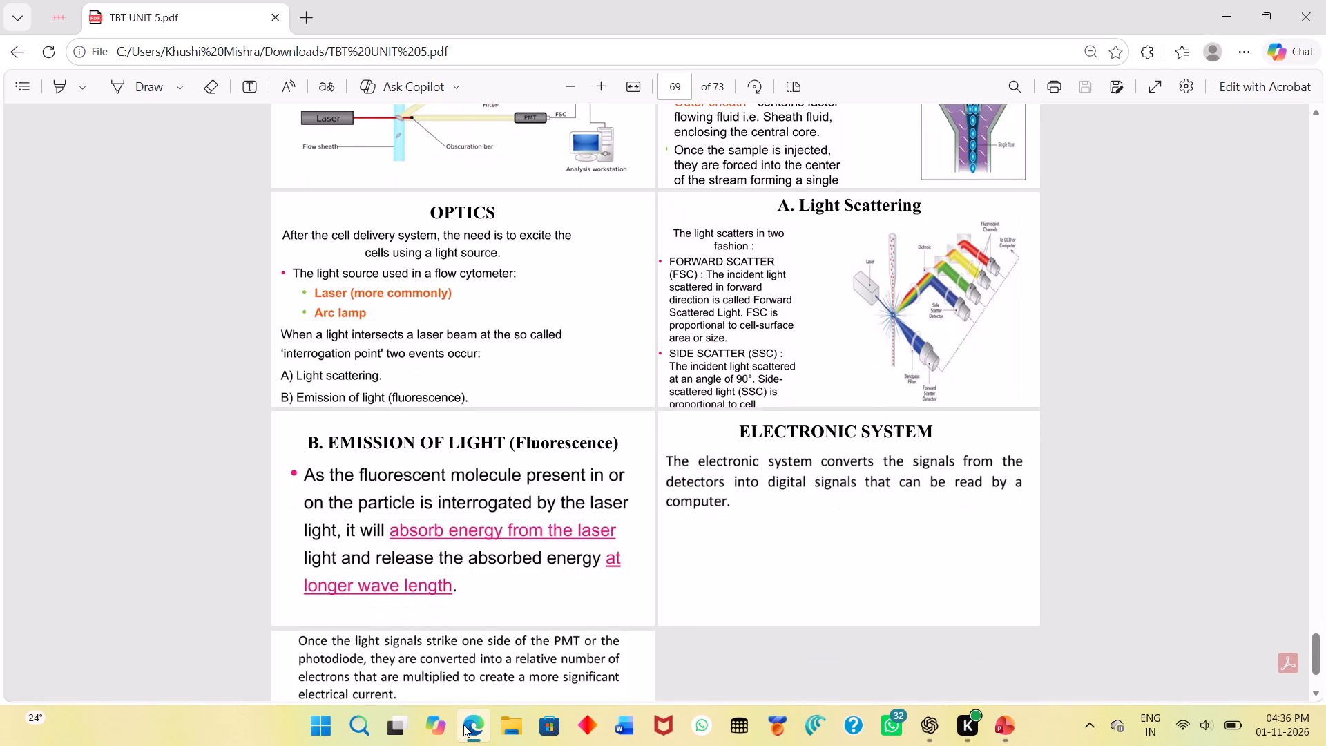
key("Down")
key("Down")
key("Down")
key("Down")
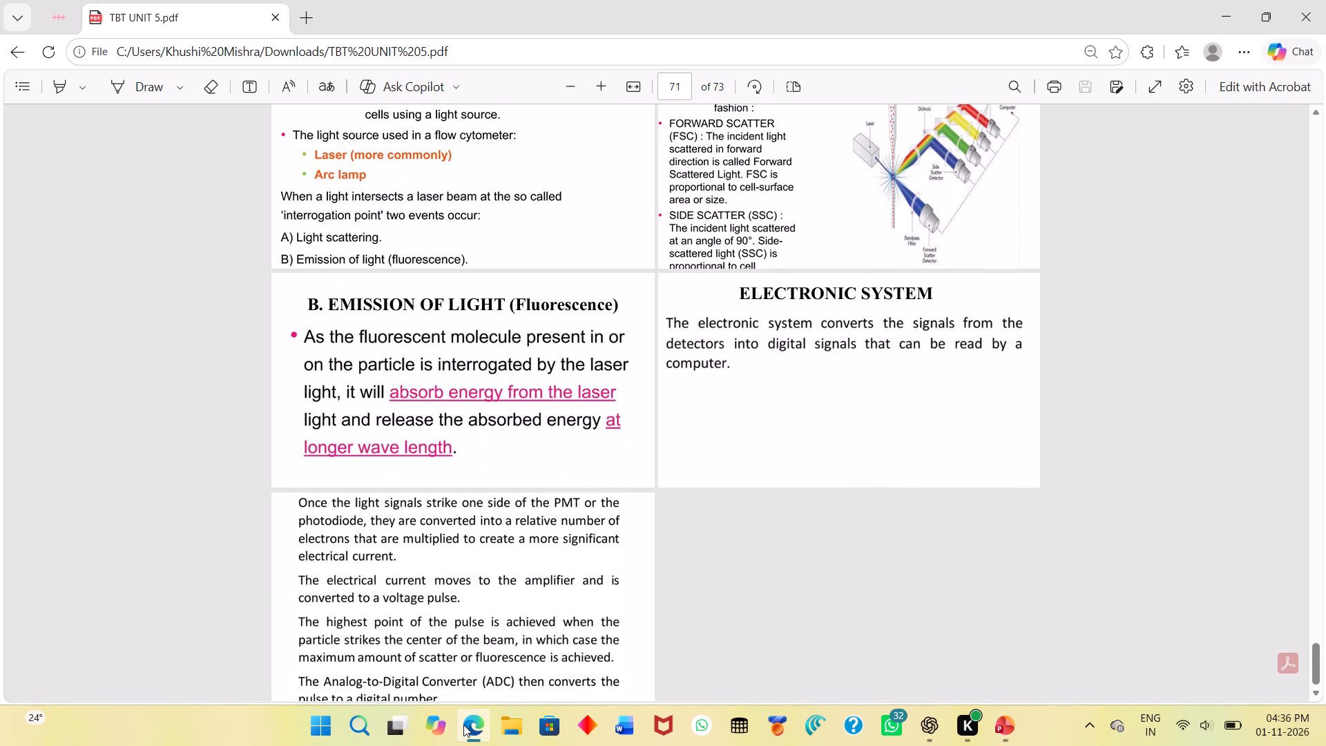
key("Down")
key("Down")
key("Down")
key("Down")
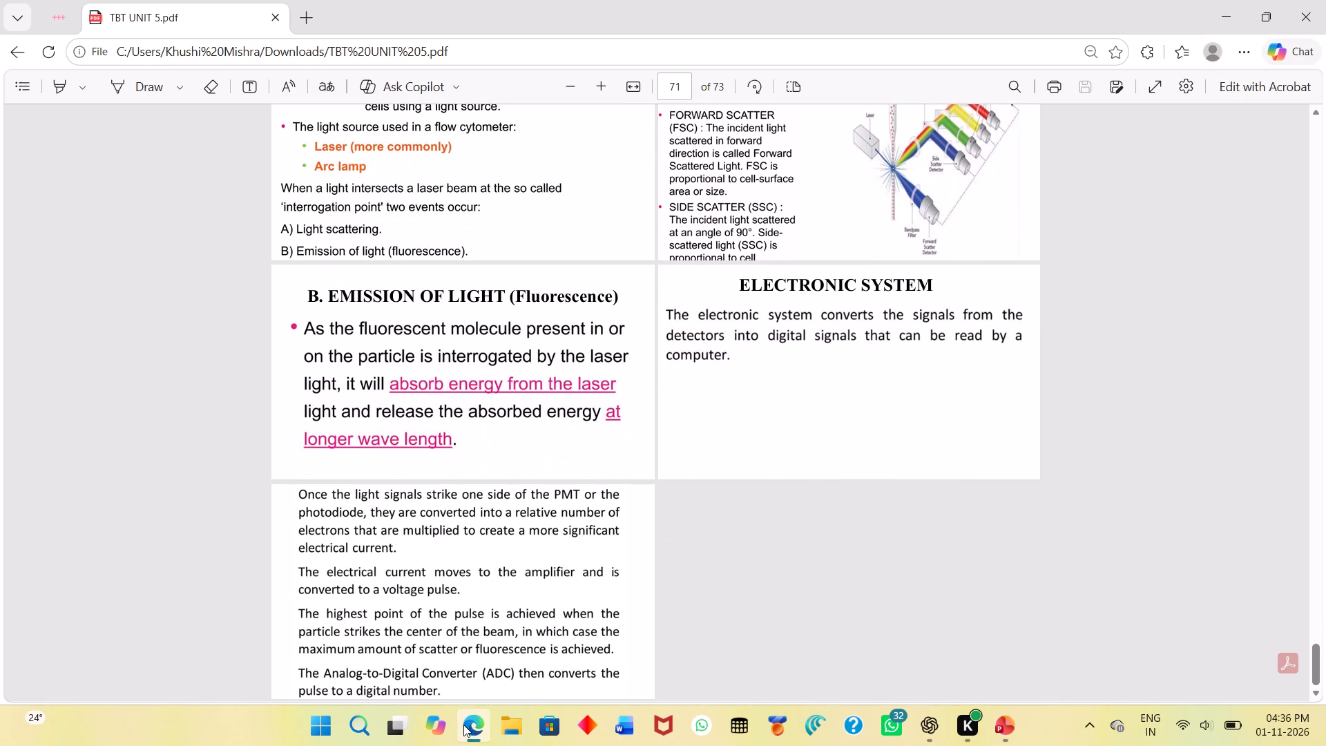
key("Down")
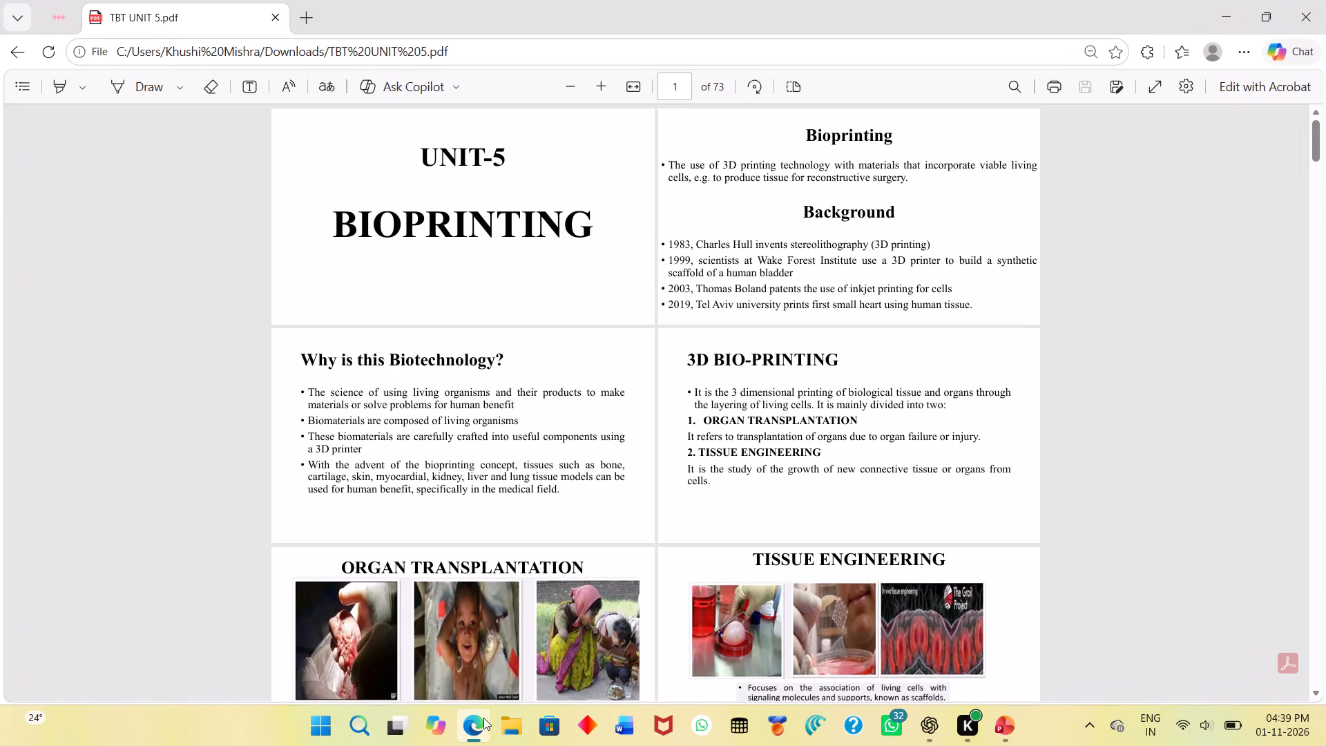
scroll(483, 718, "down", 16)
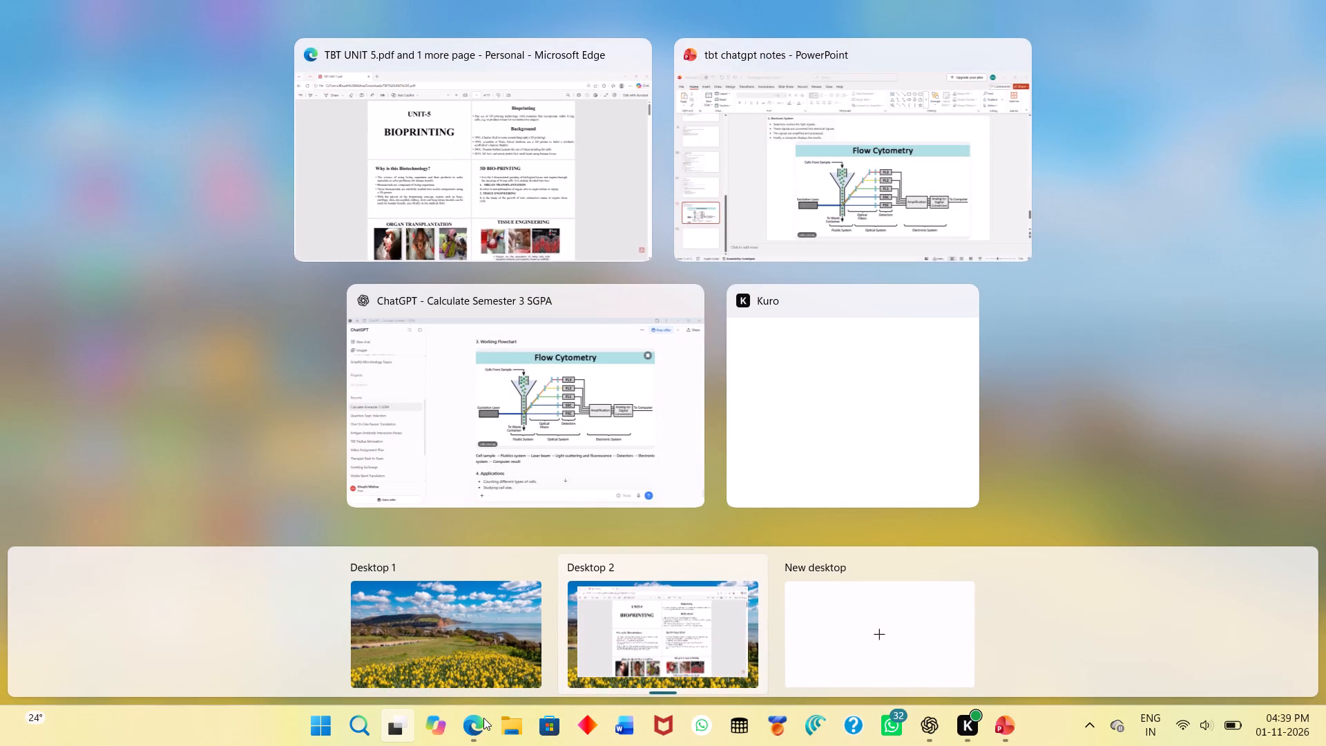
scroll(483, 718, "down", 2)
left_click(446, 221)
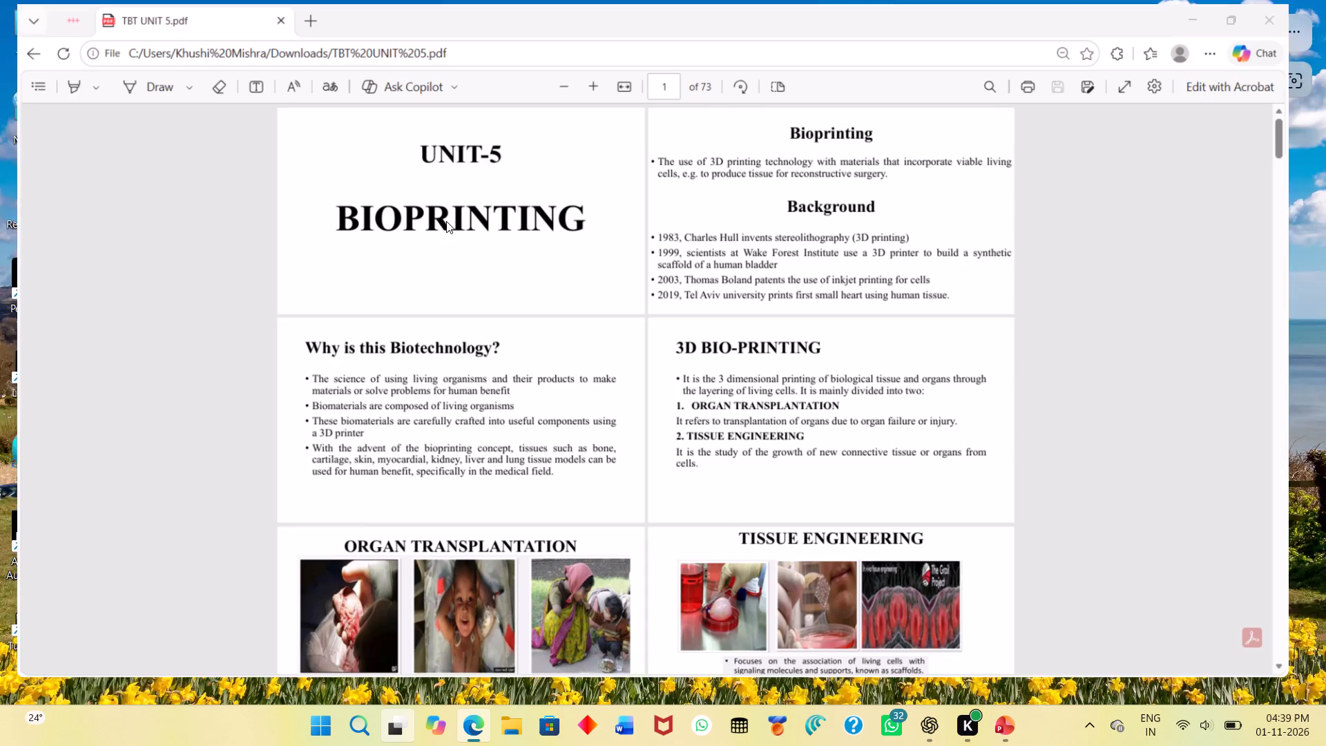
Look through the TBT Unit 5 PDF from the Bioprinting title page through the biosensor slides to the Flow Cytometry pages.
scroll(446, 221, "down", 9)
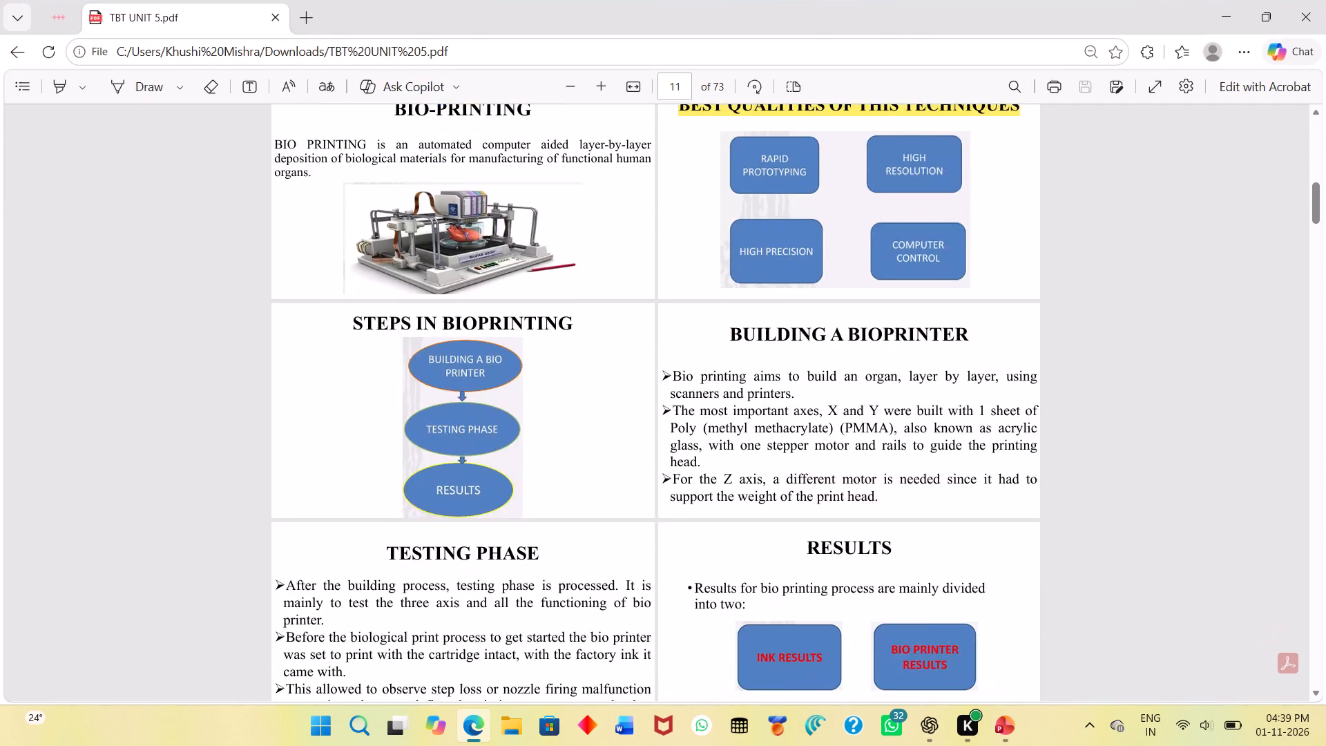
scroll(446, 221, "down", 13)
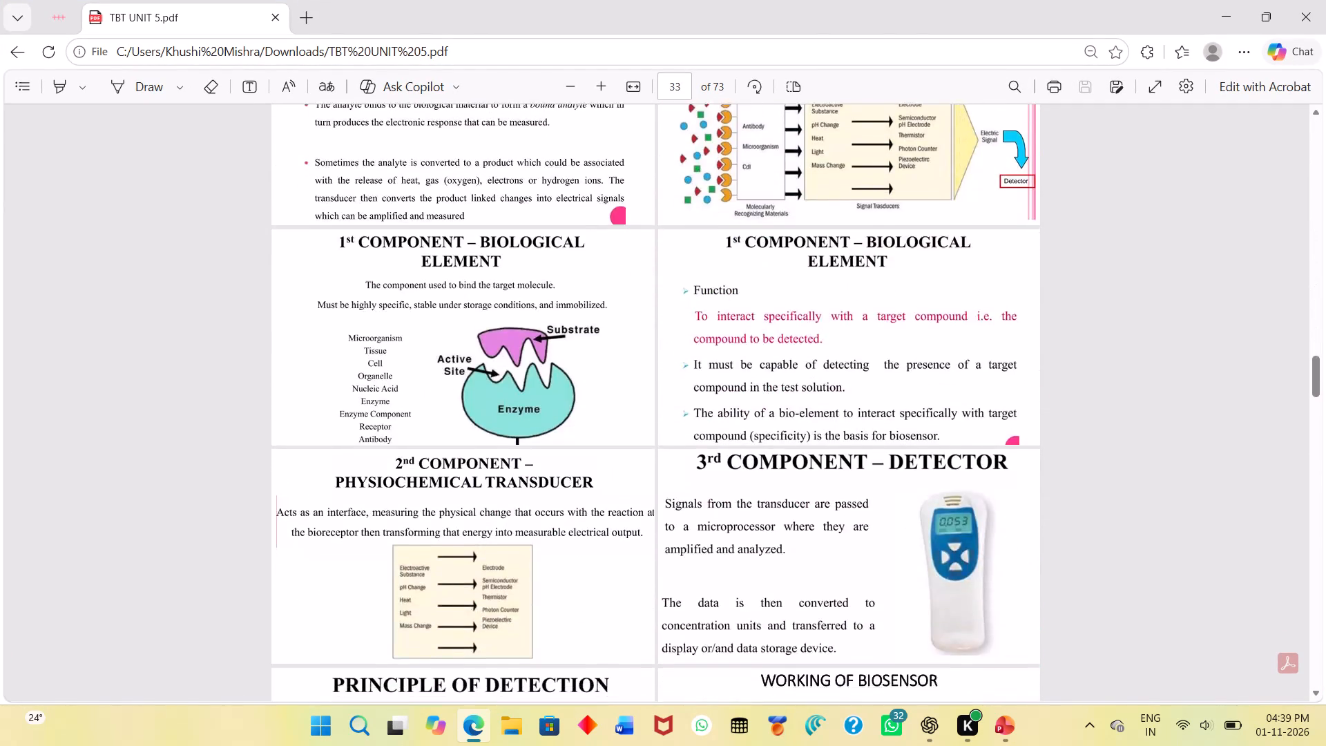
scroll(446, 221, "down", 15)
scroll(446, 221, "down", 6)
scroll(446, 221, "up", 4)
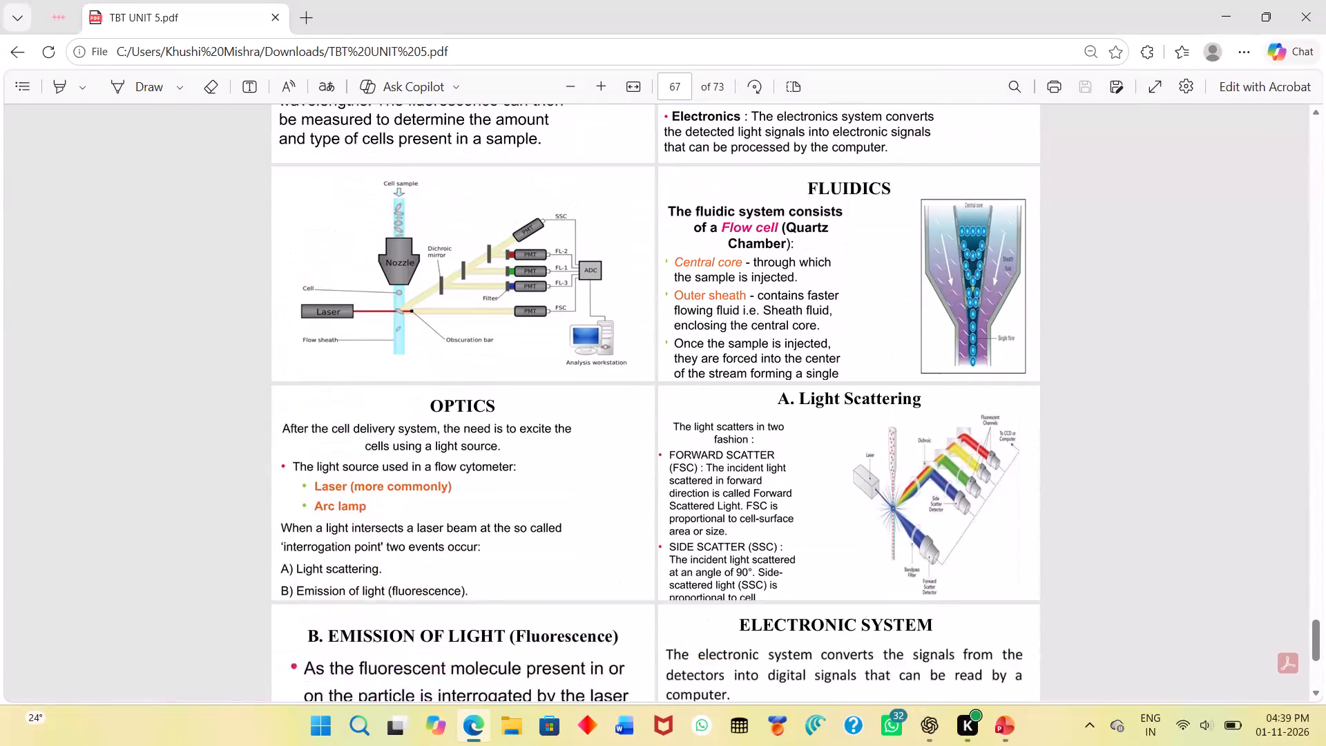
scroll(446, 221, "up", 6)
scroll(446, 221, "down", 1)
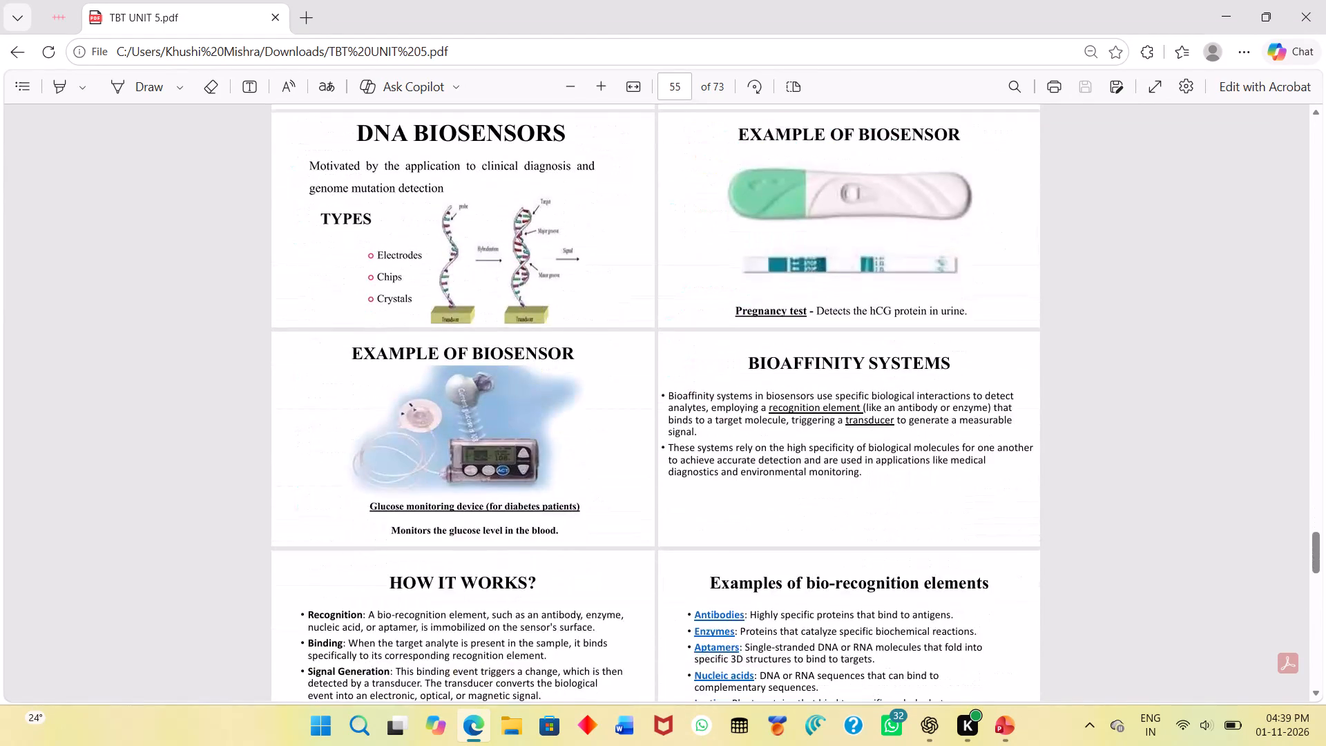
scroll(446, 221, "down", 8)
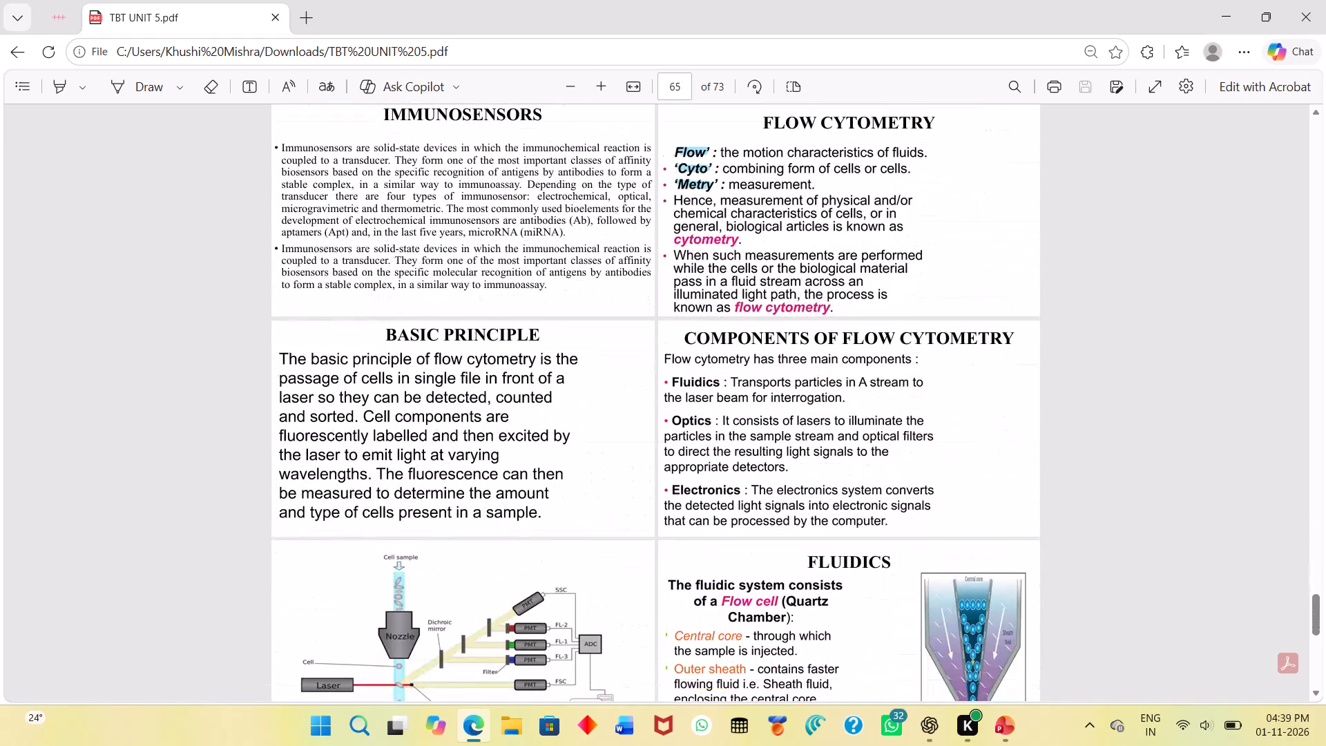
scroll(446, 221, "down", 1)
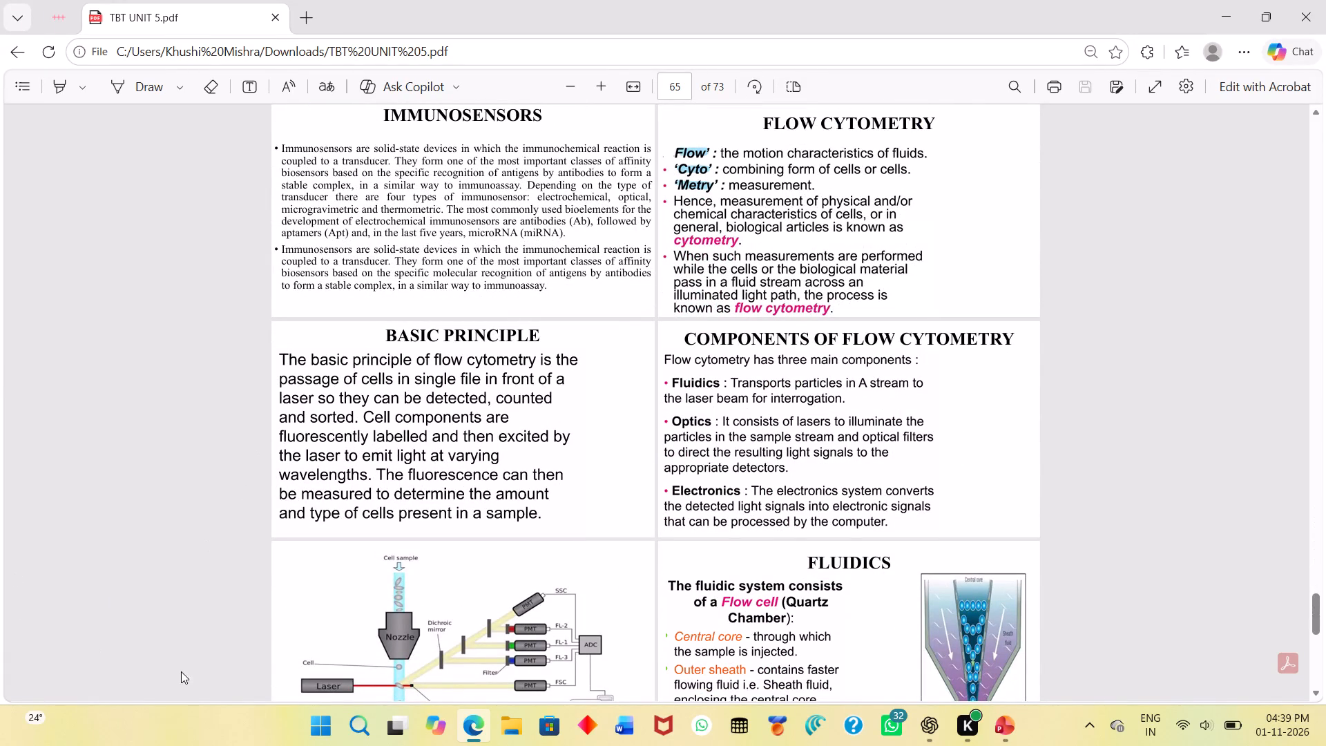
Switch back to the PowerPoint notes and open slide 10 with the Flow Cytometry 7-mark answer.
left_click(987, 726)
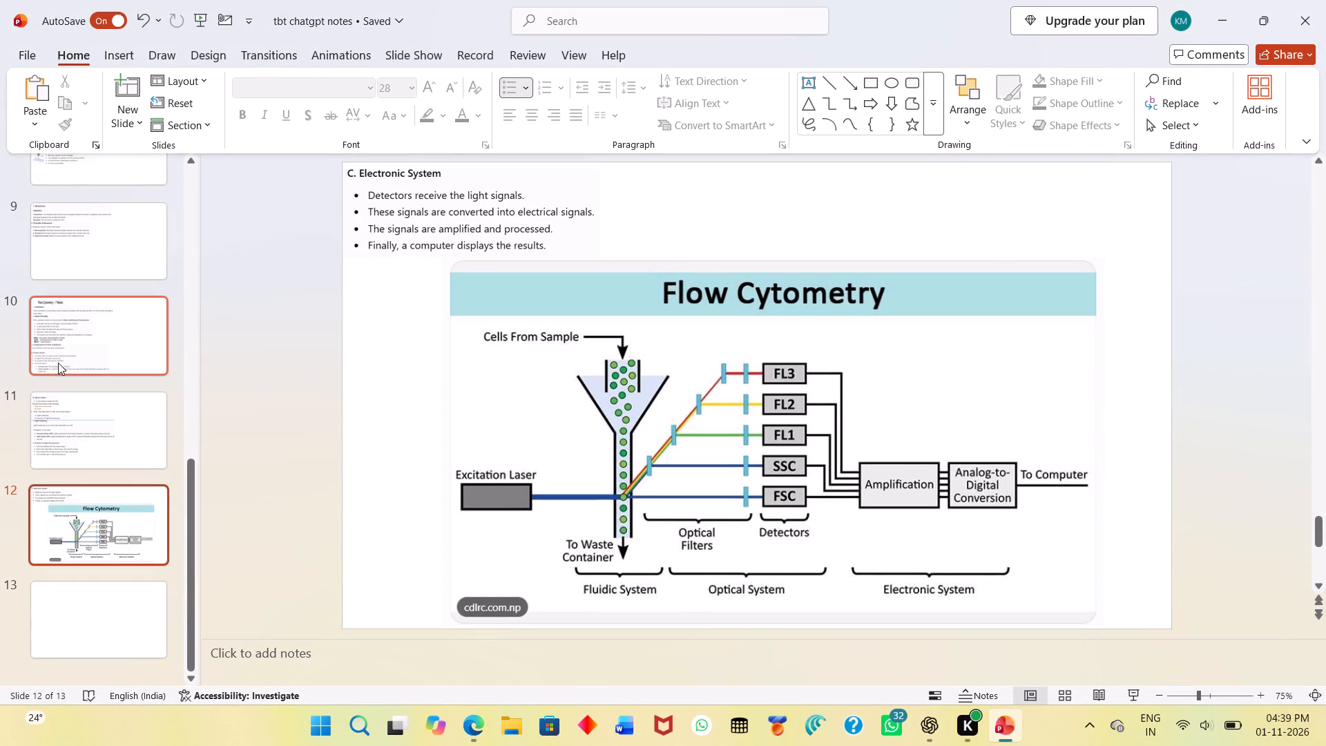
left_click(58, 360)
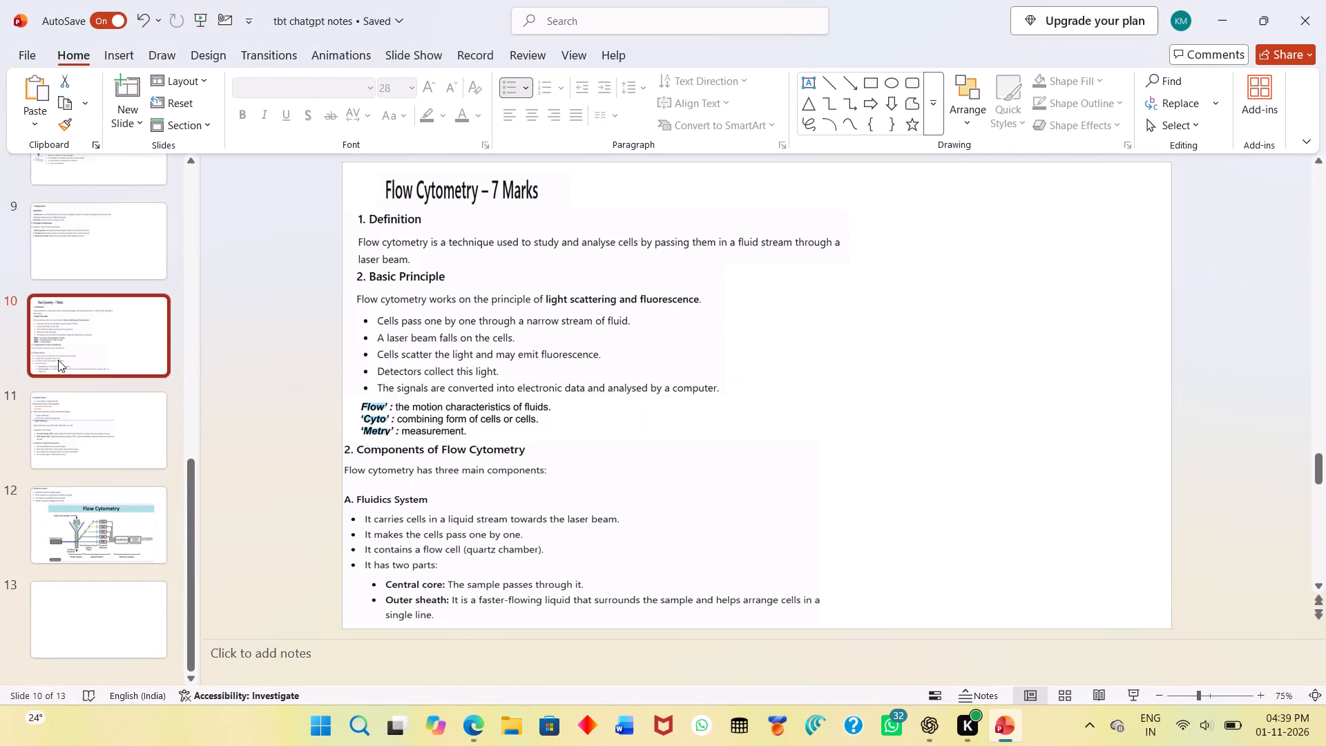
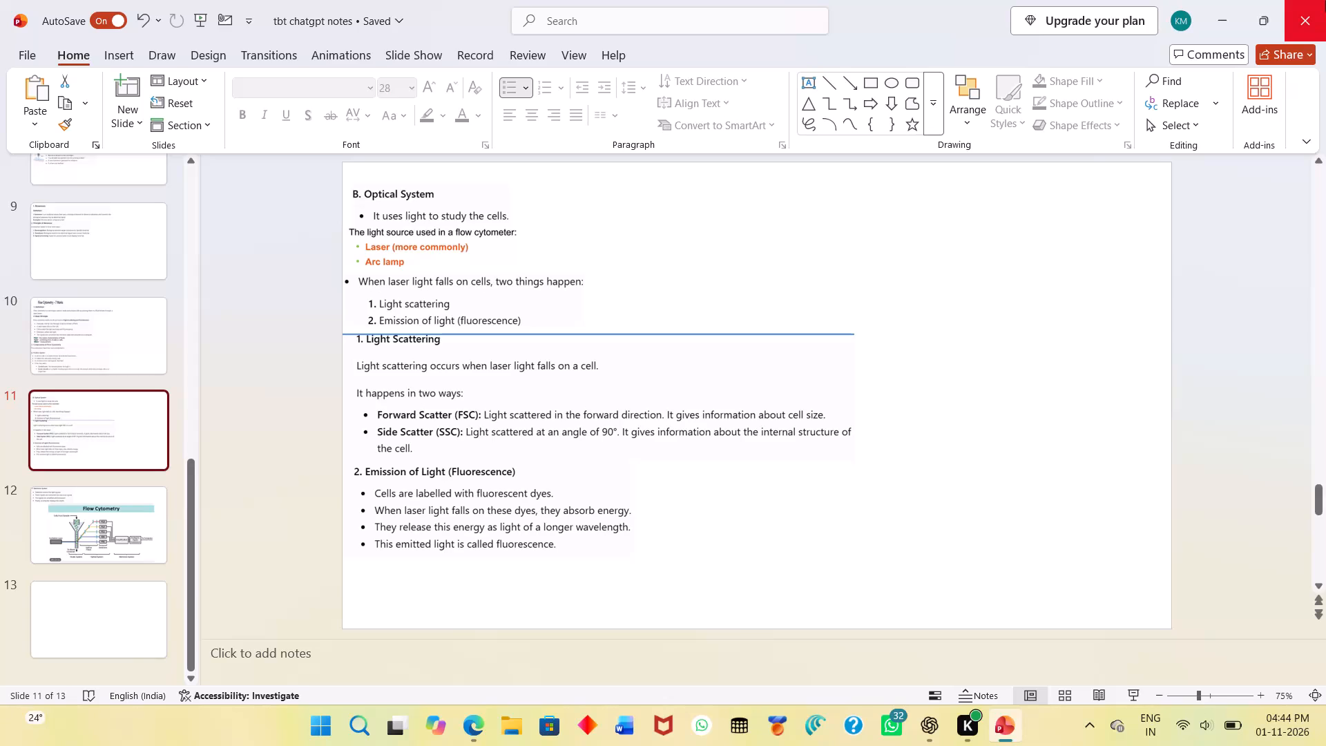
Look over the Flow Cytometry answer on slides 10 and 12, ending on slide 12 with the Electronic System text and diagram.
key("Down")
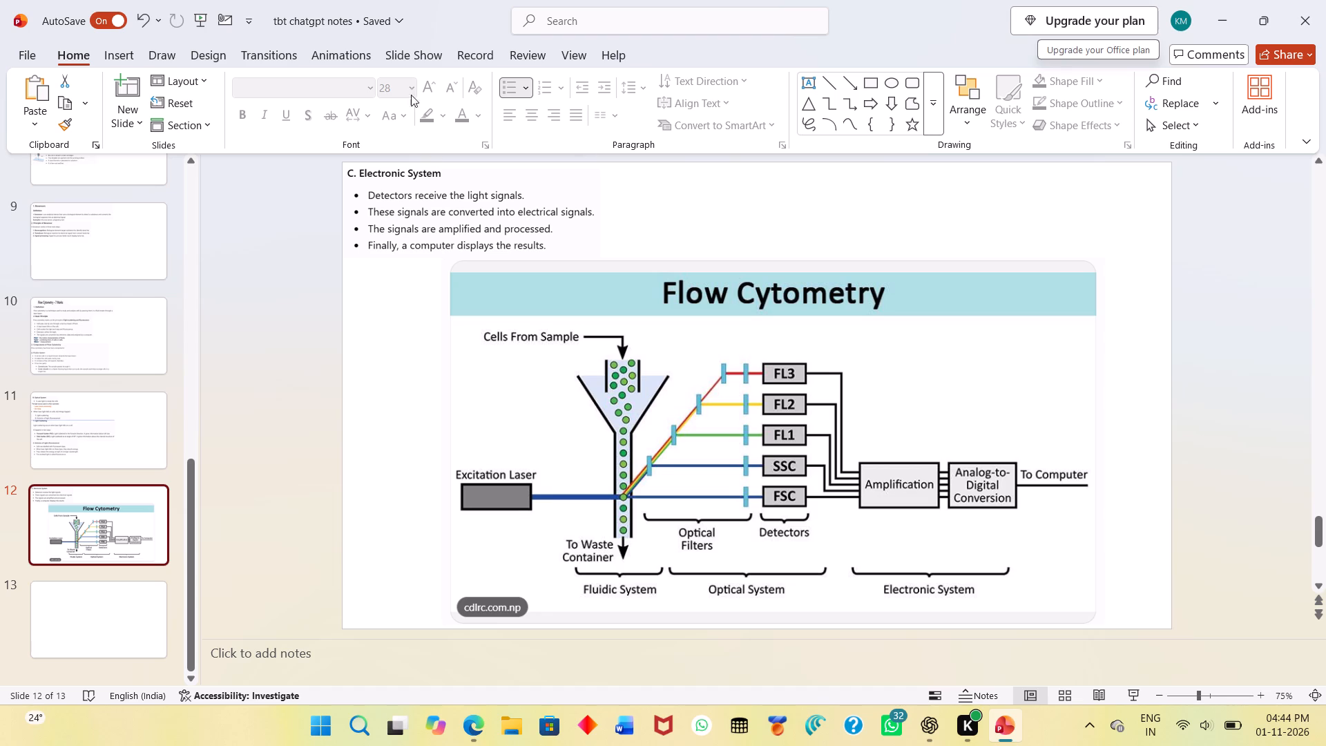
left_click(83, 335)
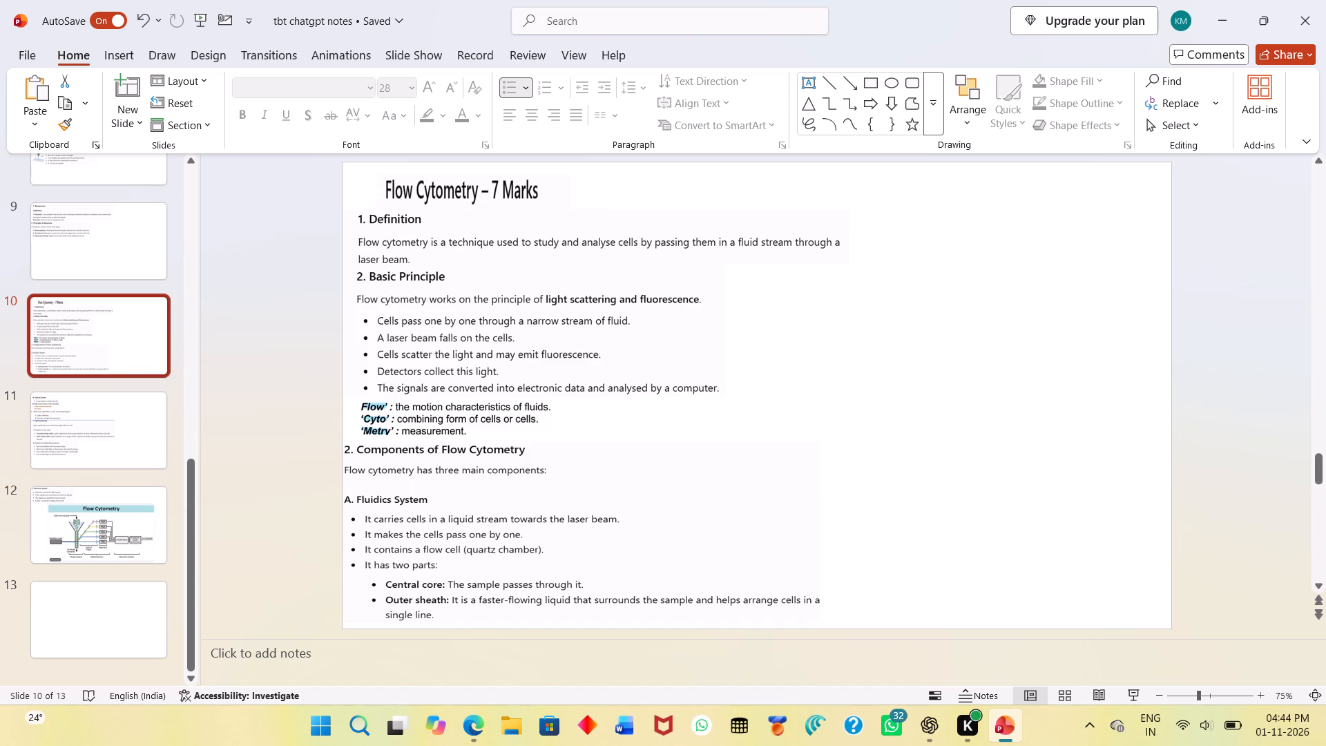
left_click(104, 511)
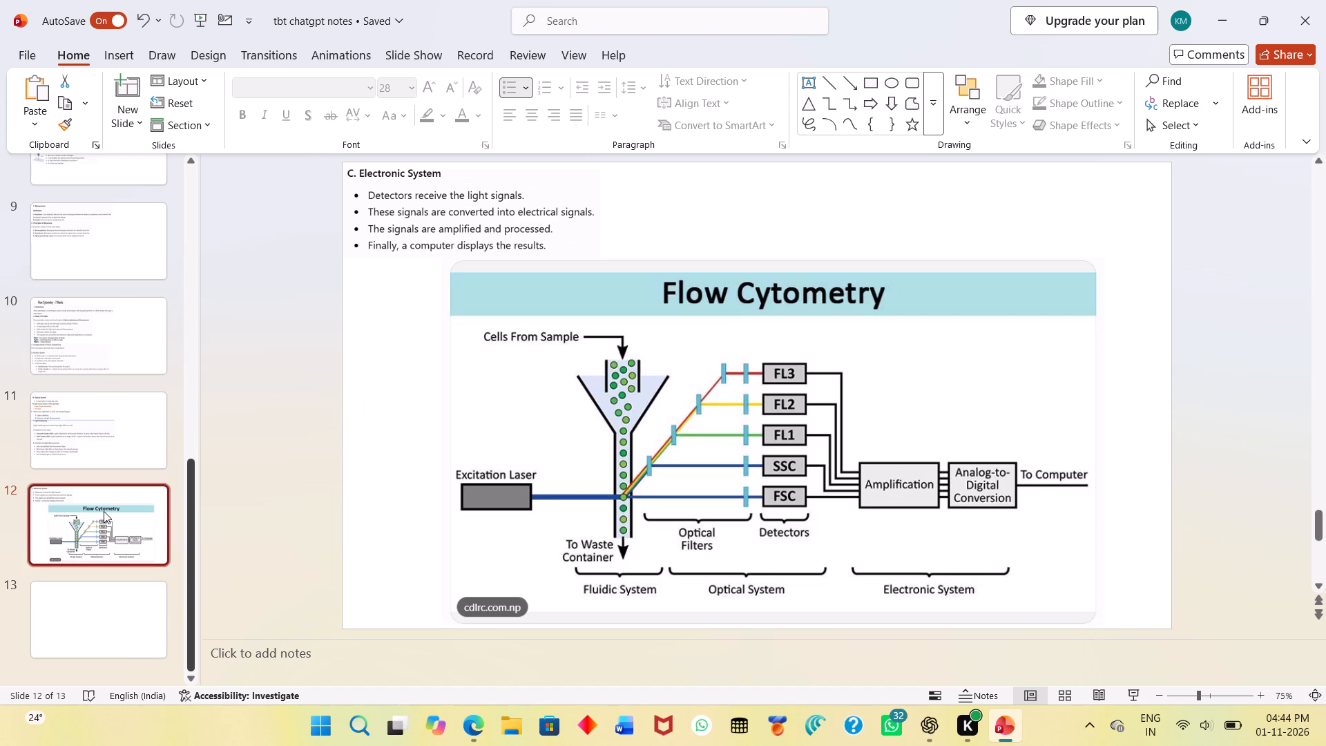
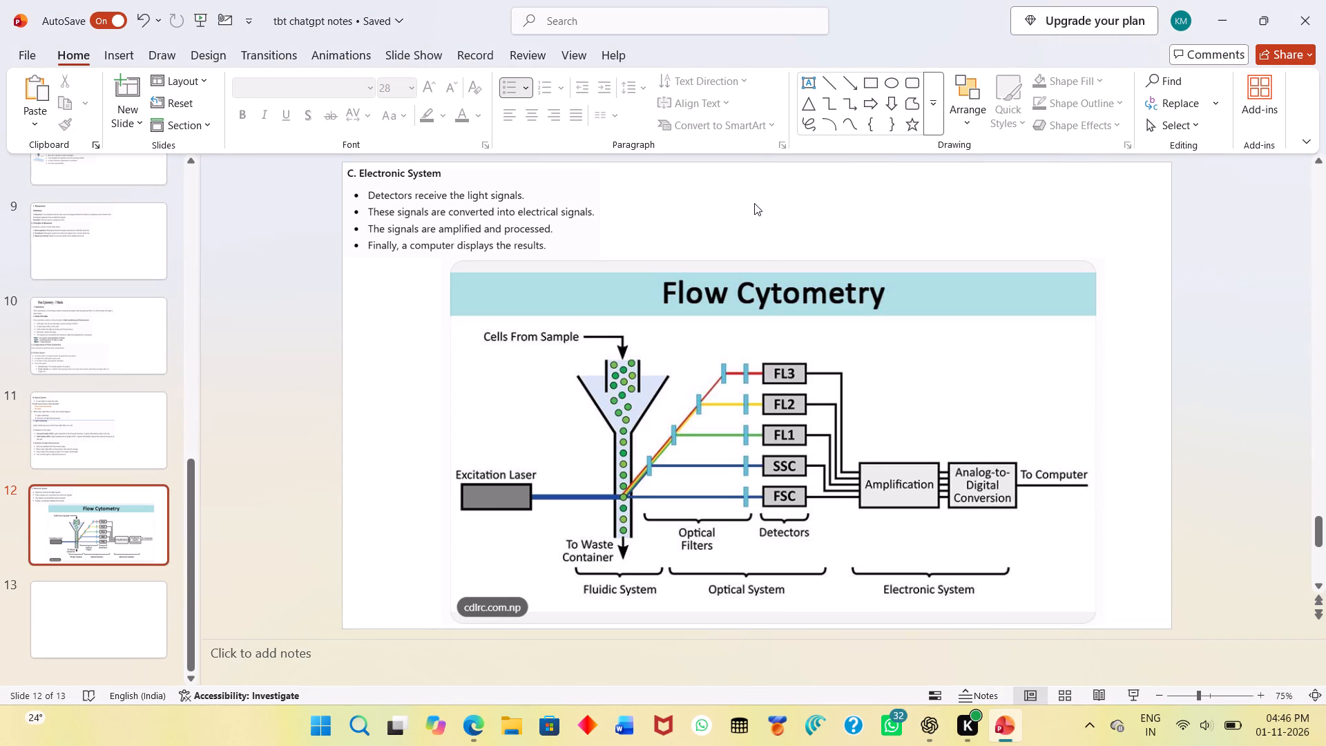
key("ctrl+v")
left_click_drag(798, 397, 872, 227)
Add a text box reading "applications" above the pasted lines and widen it so the word fits on one line.
double_click(802, 178)
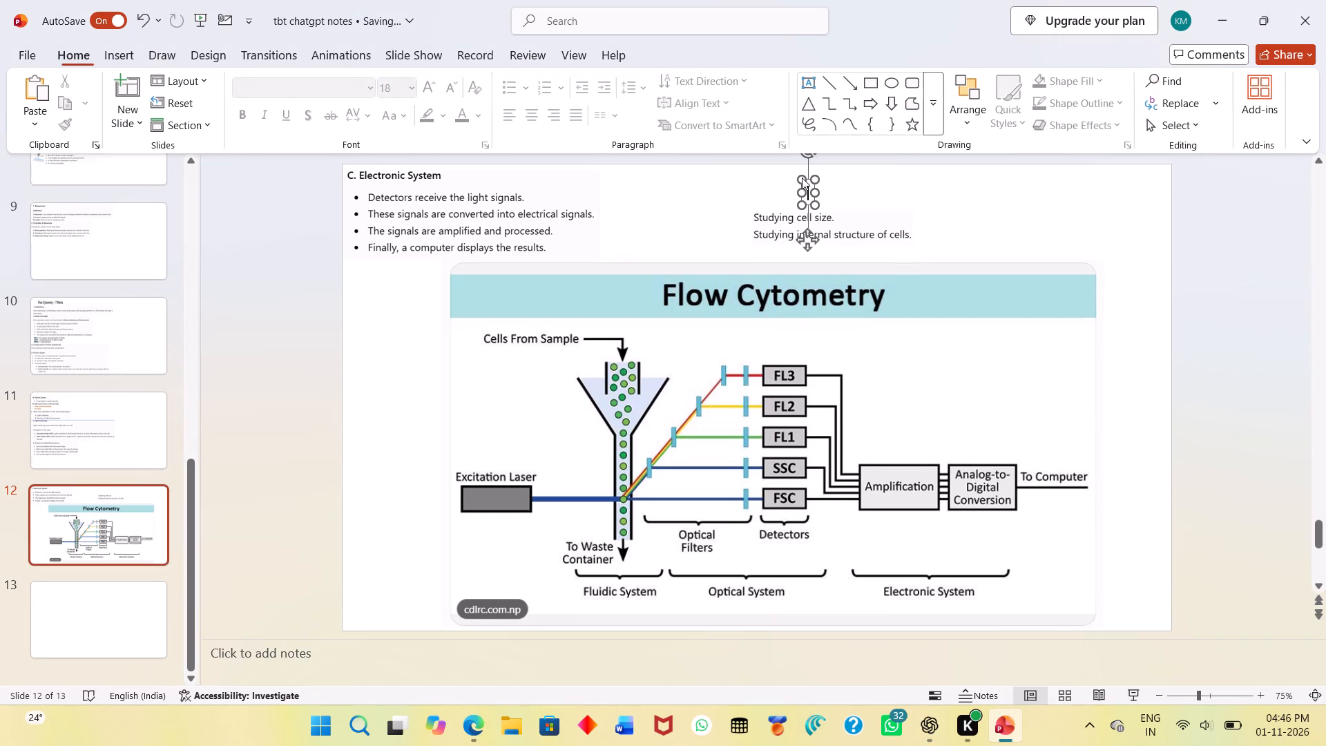
left_click_drag(800, 179, 740, 177)
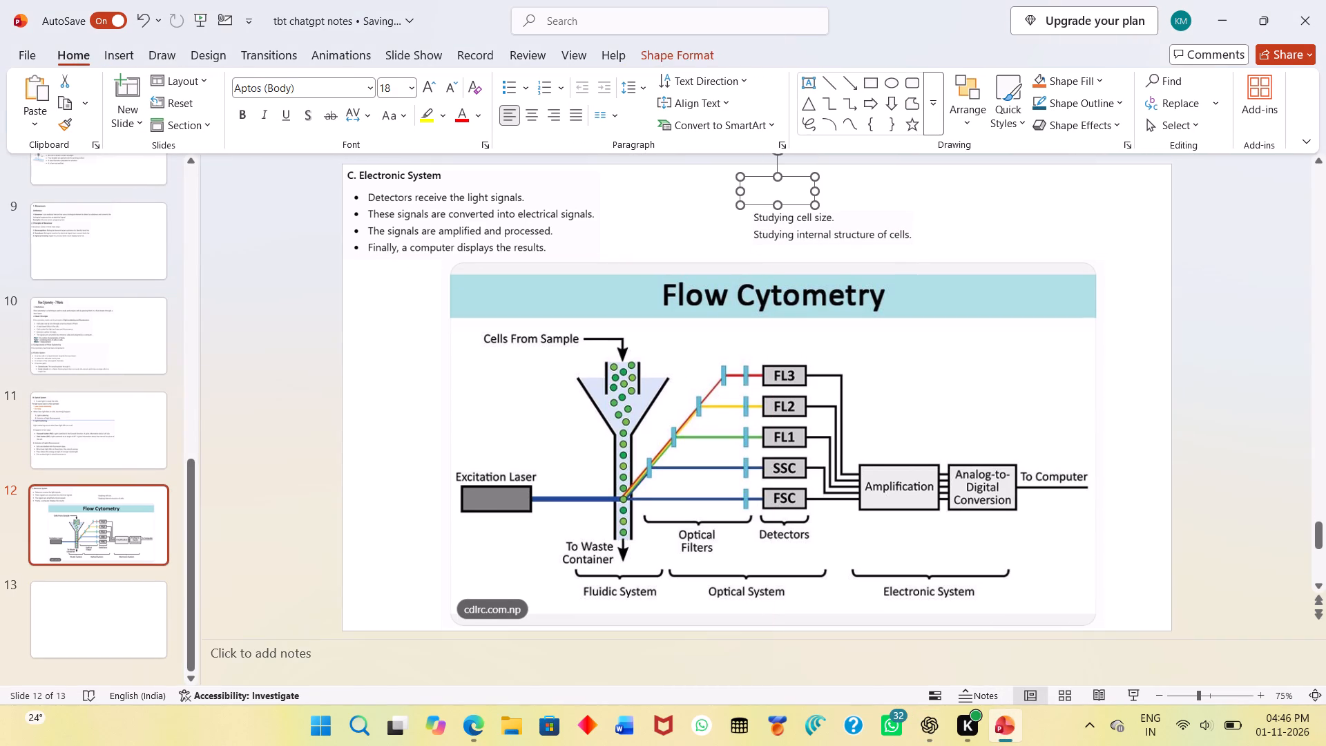
left_click(758, 189)
type("applications")
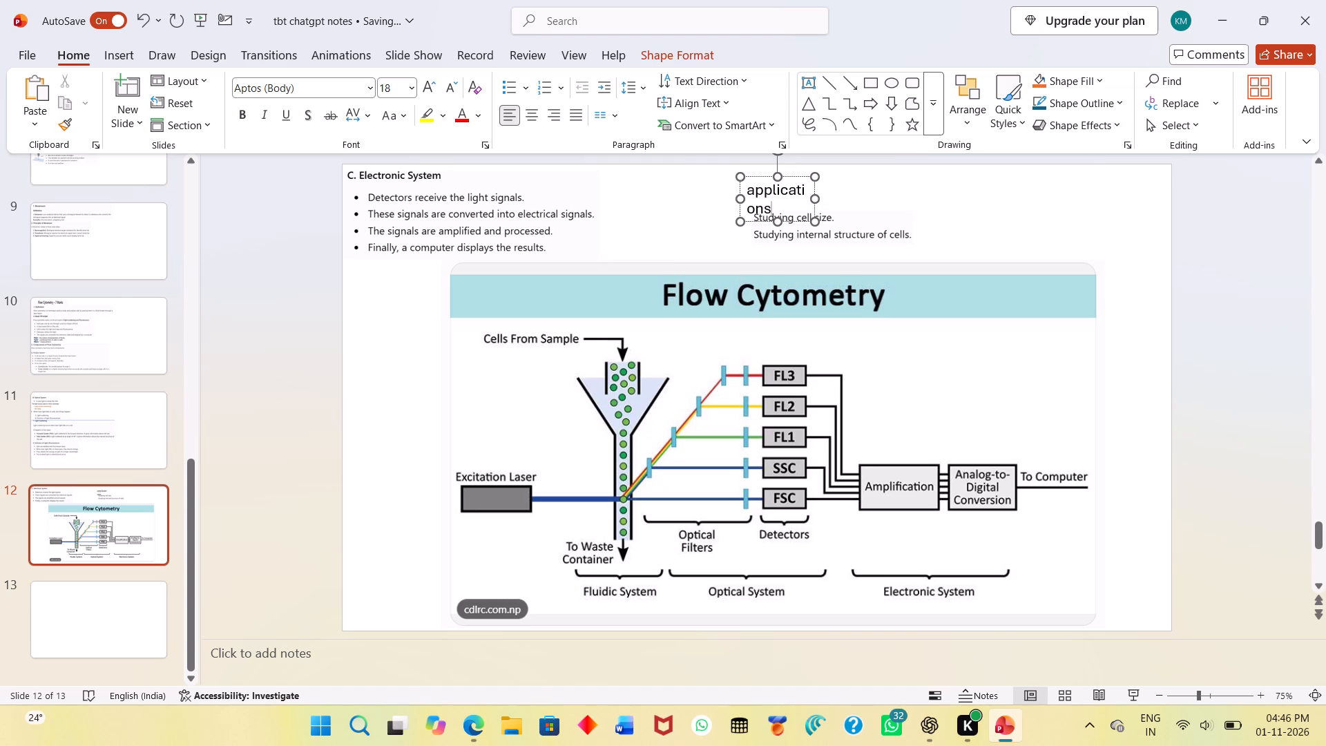
left_click(817, 189)
left_click(813, 193)
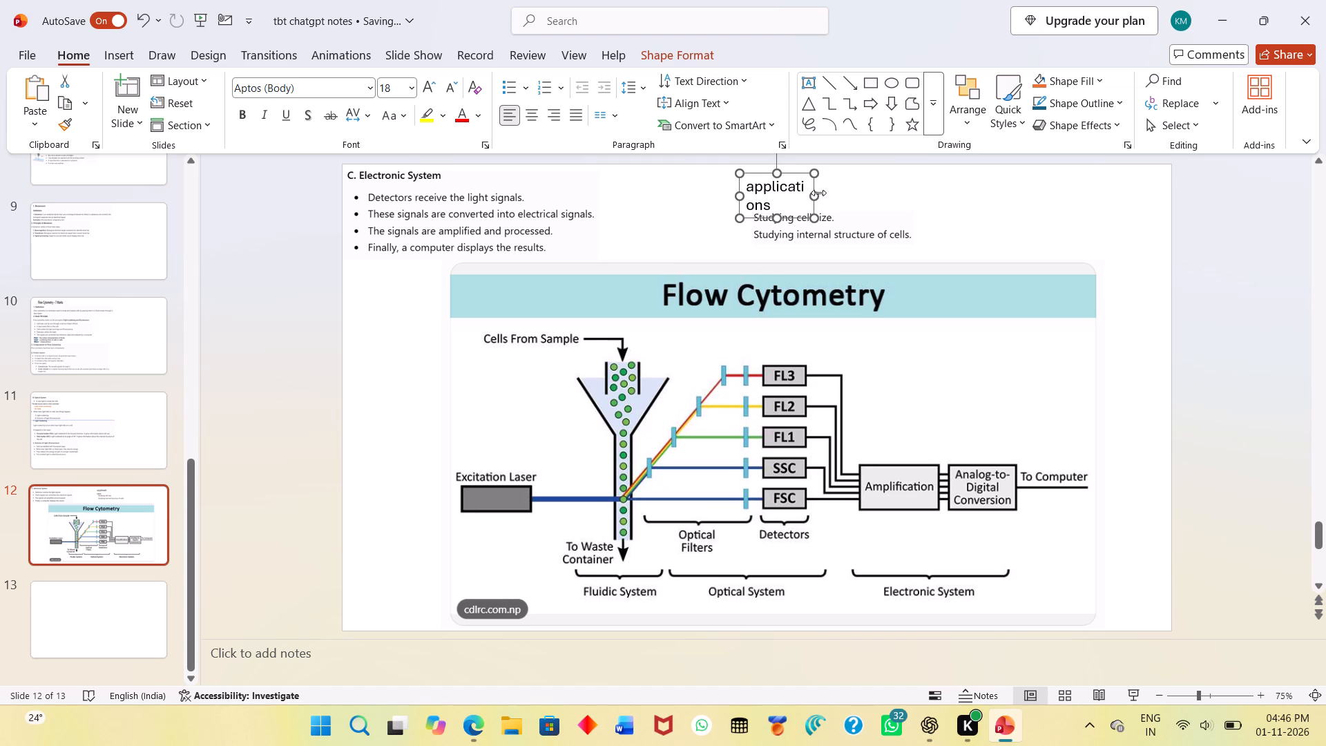
left_click_drag(813, 196, 826, 189)
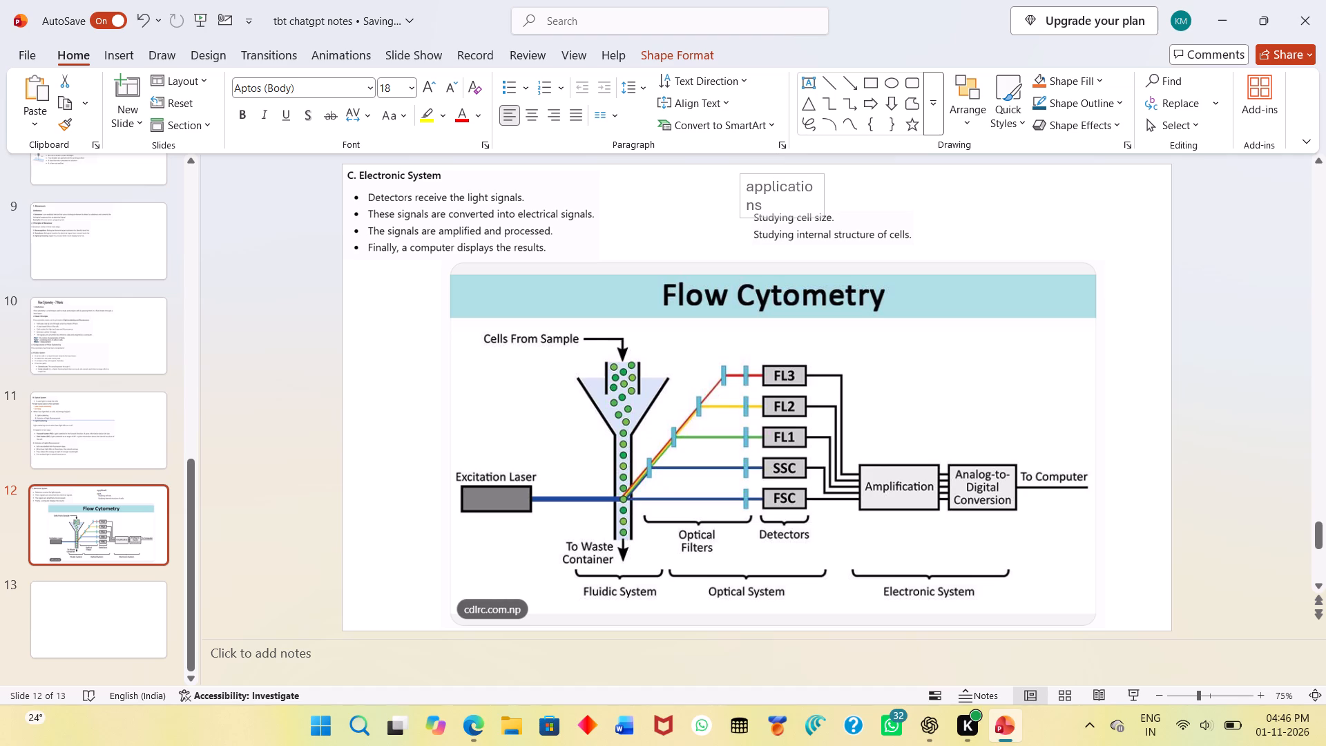
left_click_drag(826, 189, 837, 189)
left_click(883, 190)
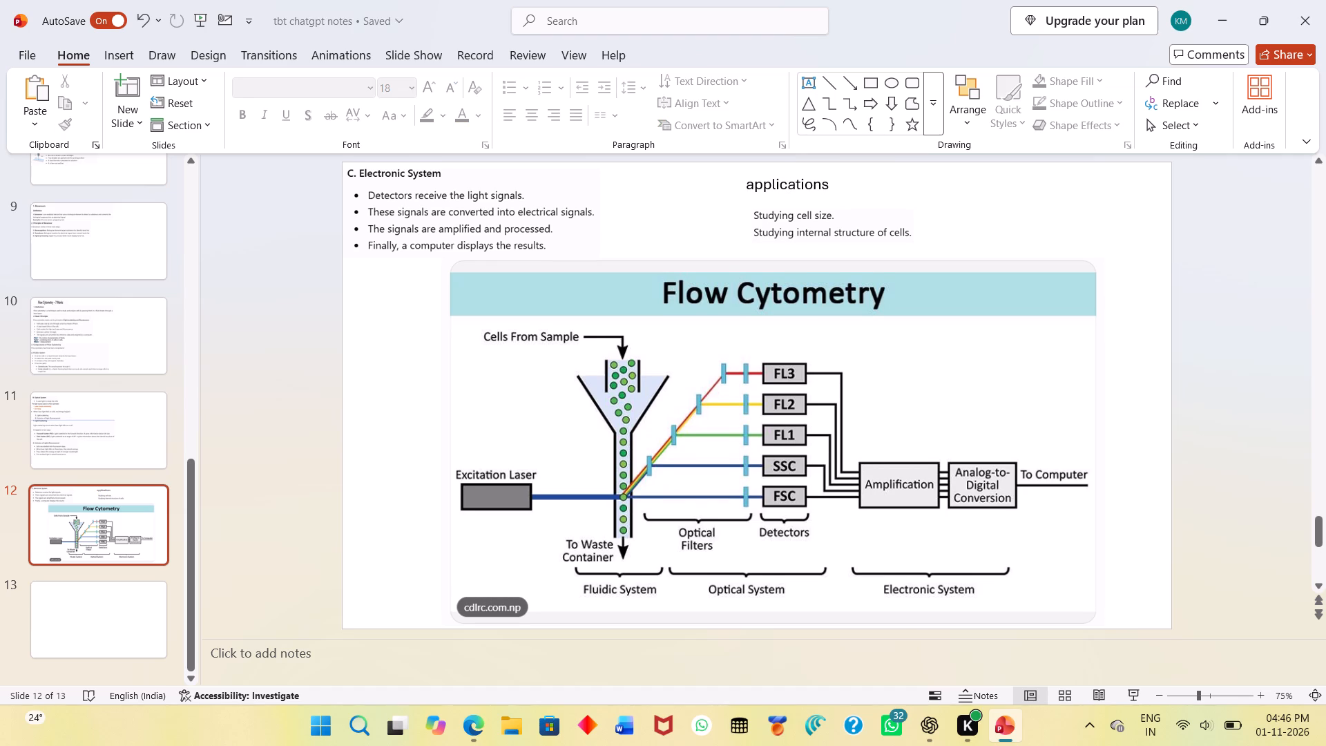
Make the "applications" heading bold and widen its text box to keep it on one line.
left_click_drag(815, 180, 832, 187)
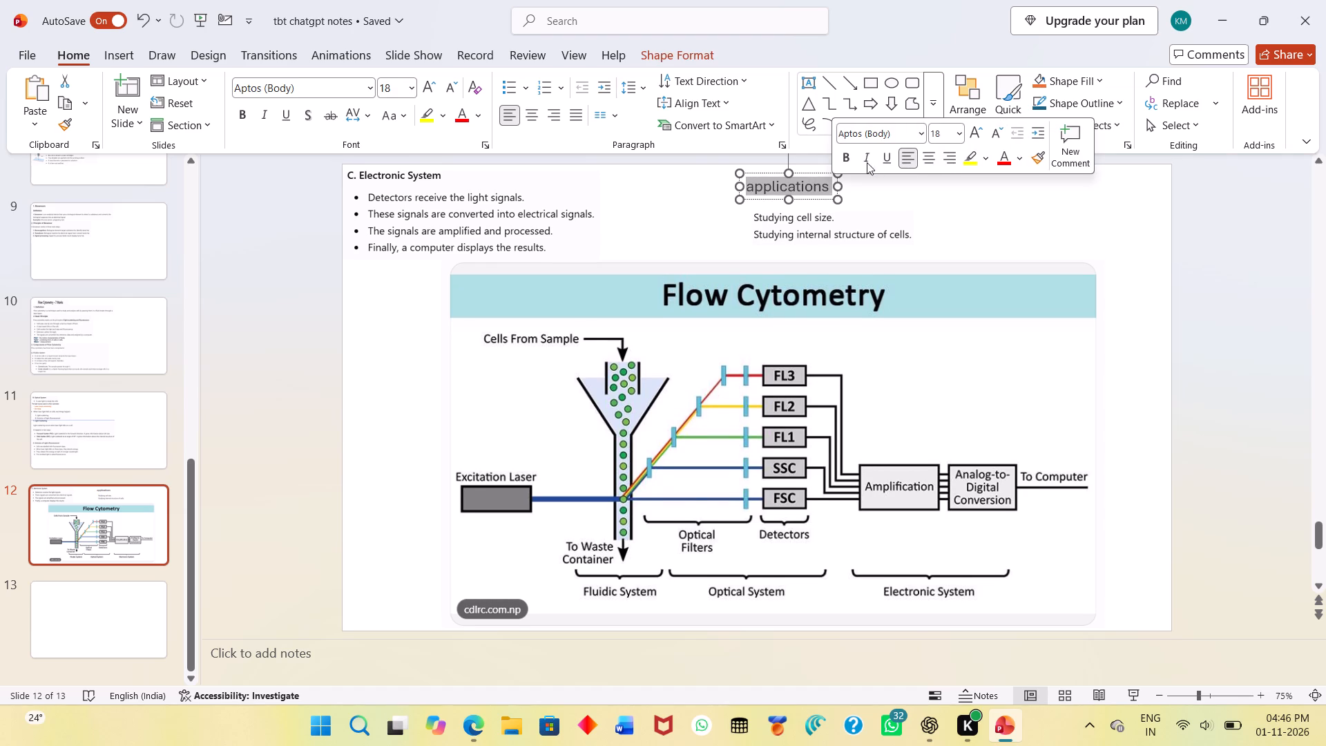
left_click(840, 162)
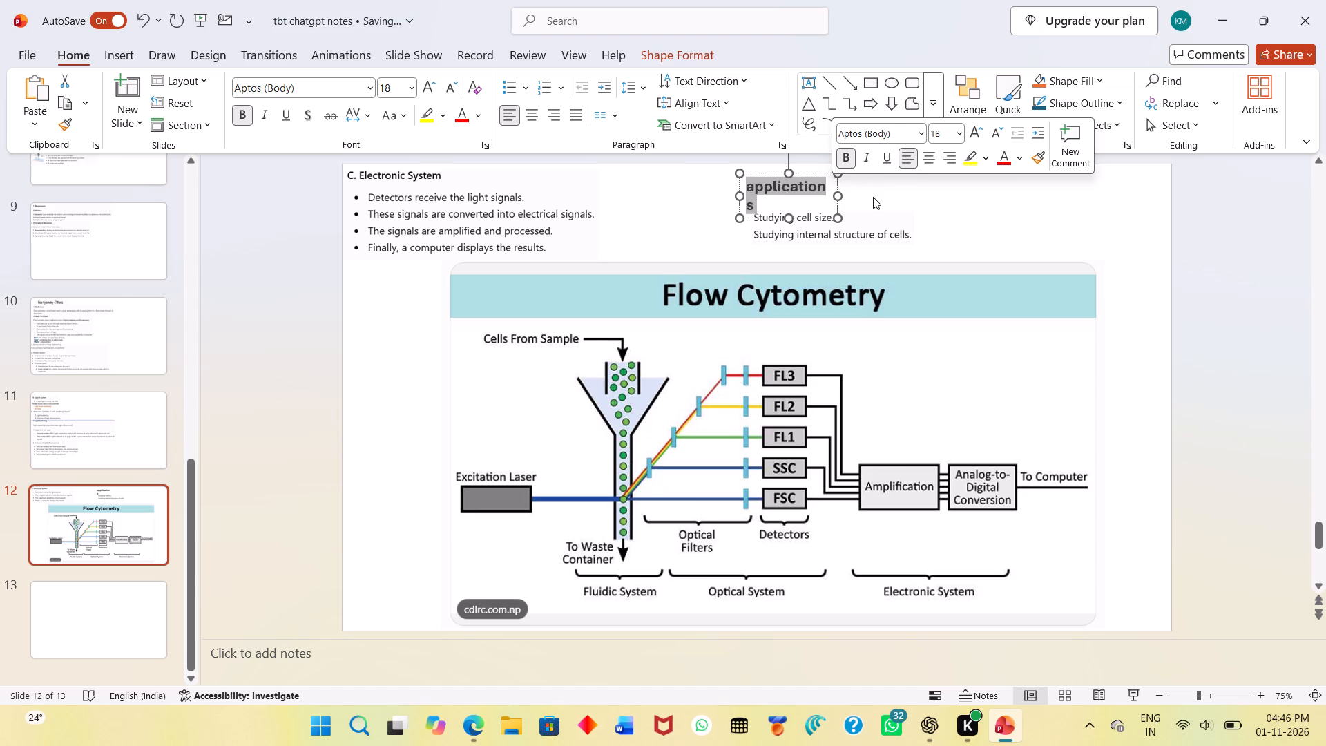
left_click_drag(842, 196, 854, 192)
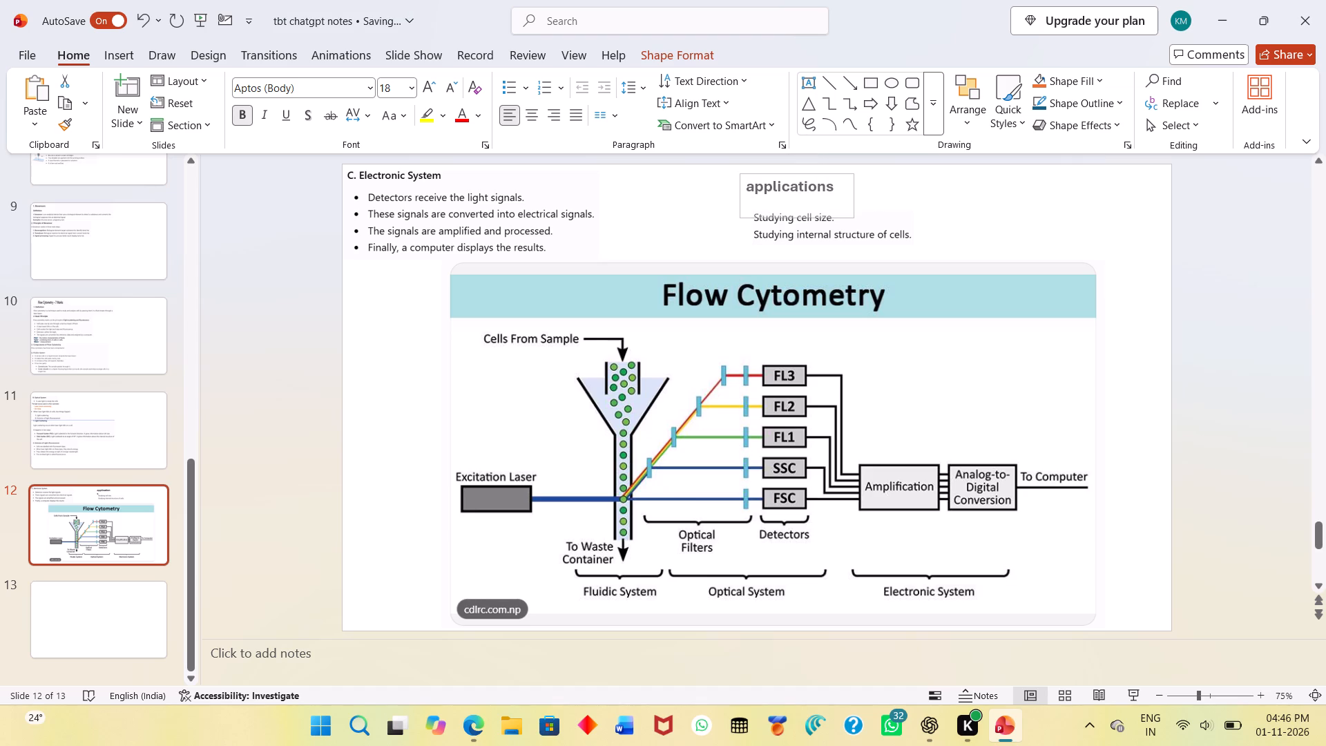
left_click_drag(854, 192, 853, 192)
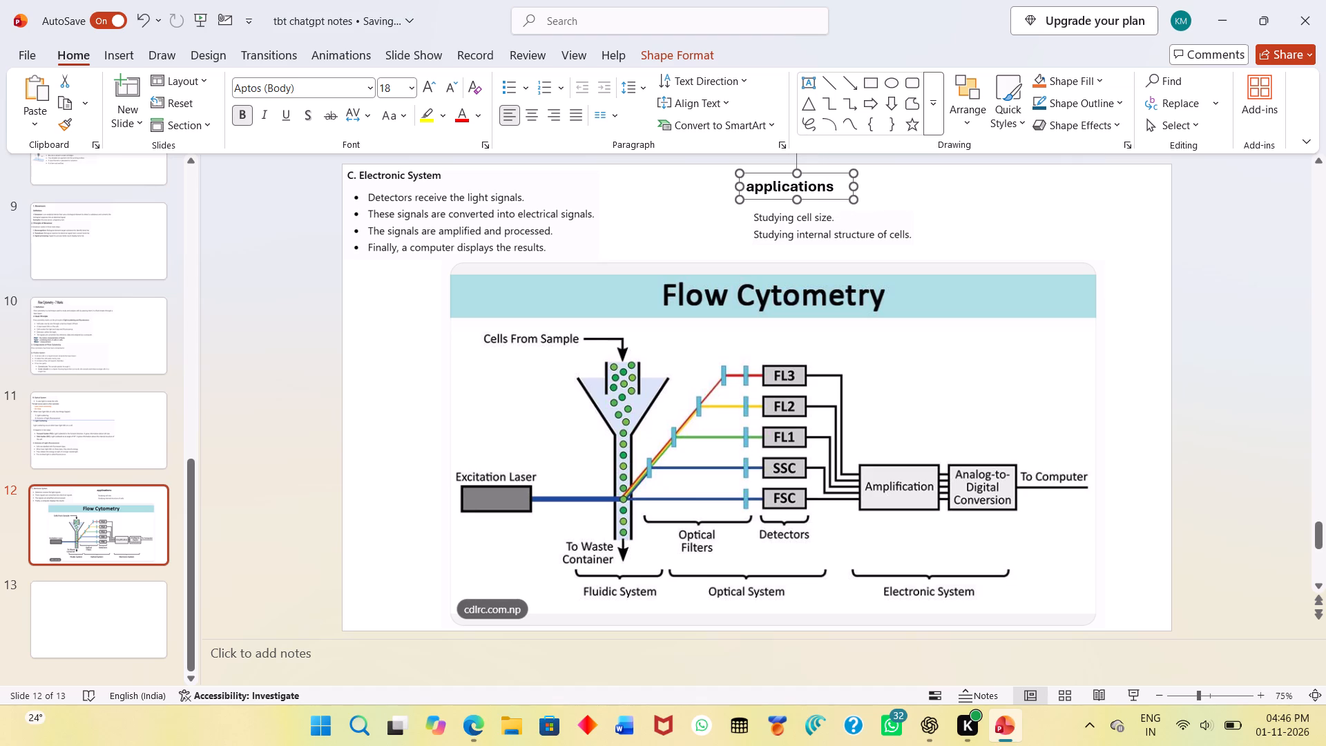
Move the "applications" heading down so it sits directly above and aligned with the pasted lines.
left_click_drag(781, 177, 750, 173)
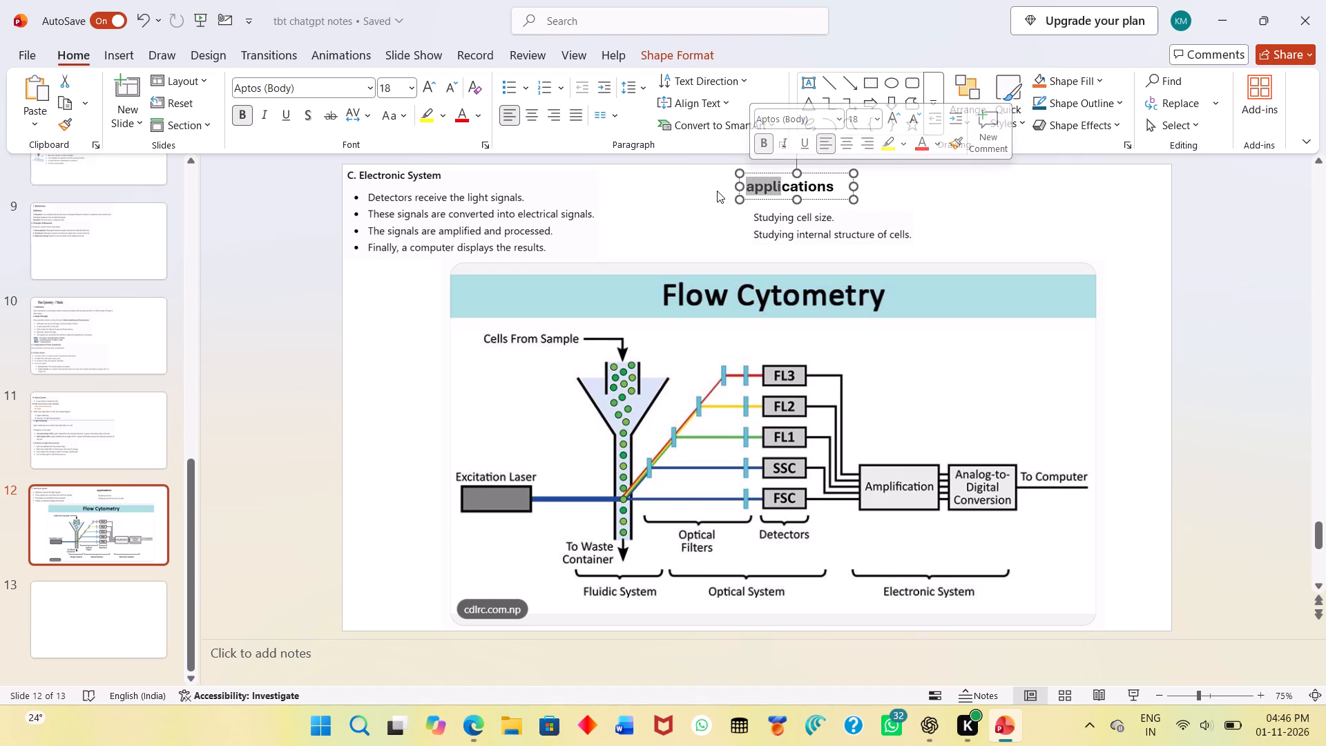
left_click(717, 191)
left_click_drag(766, 179, 767, 185)
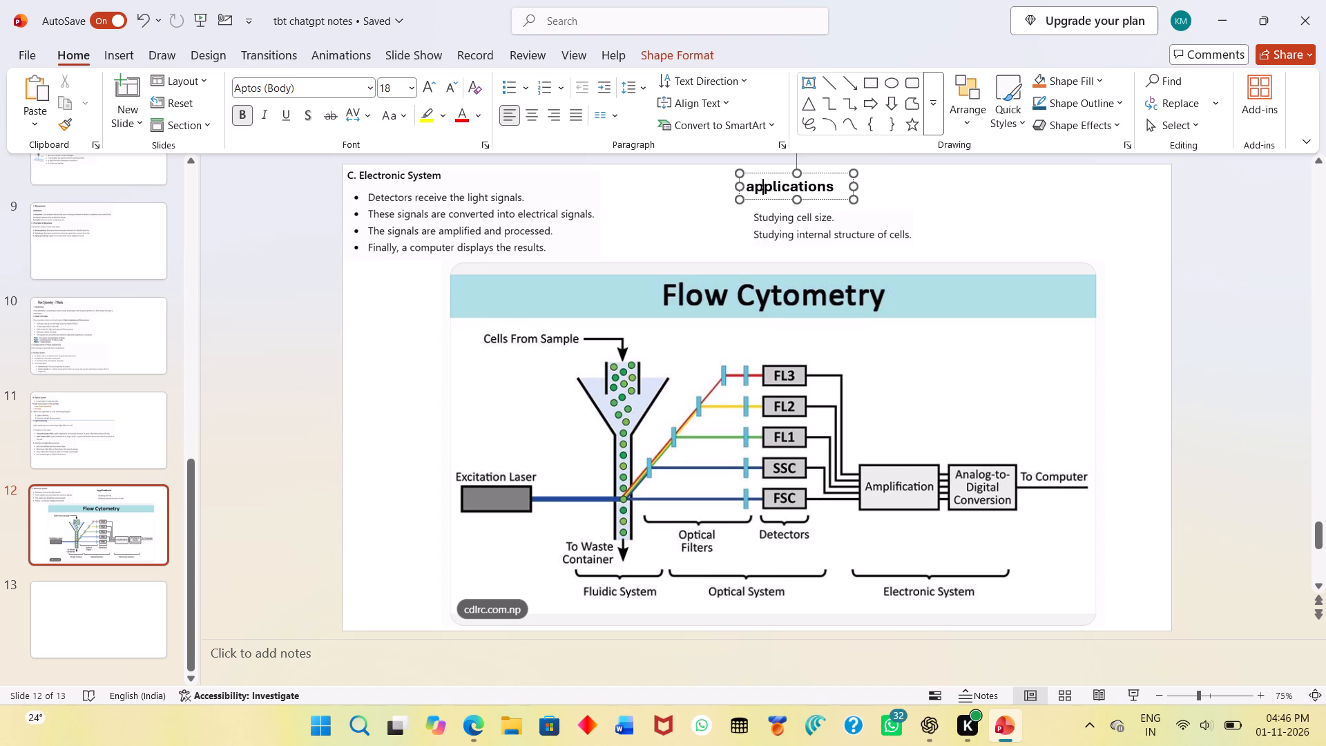
left_click_drag(767, 185, 767, 170)
left_click(767, 170)
left_click_drag(772, 174, 780, 186)
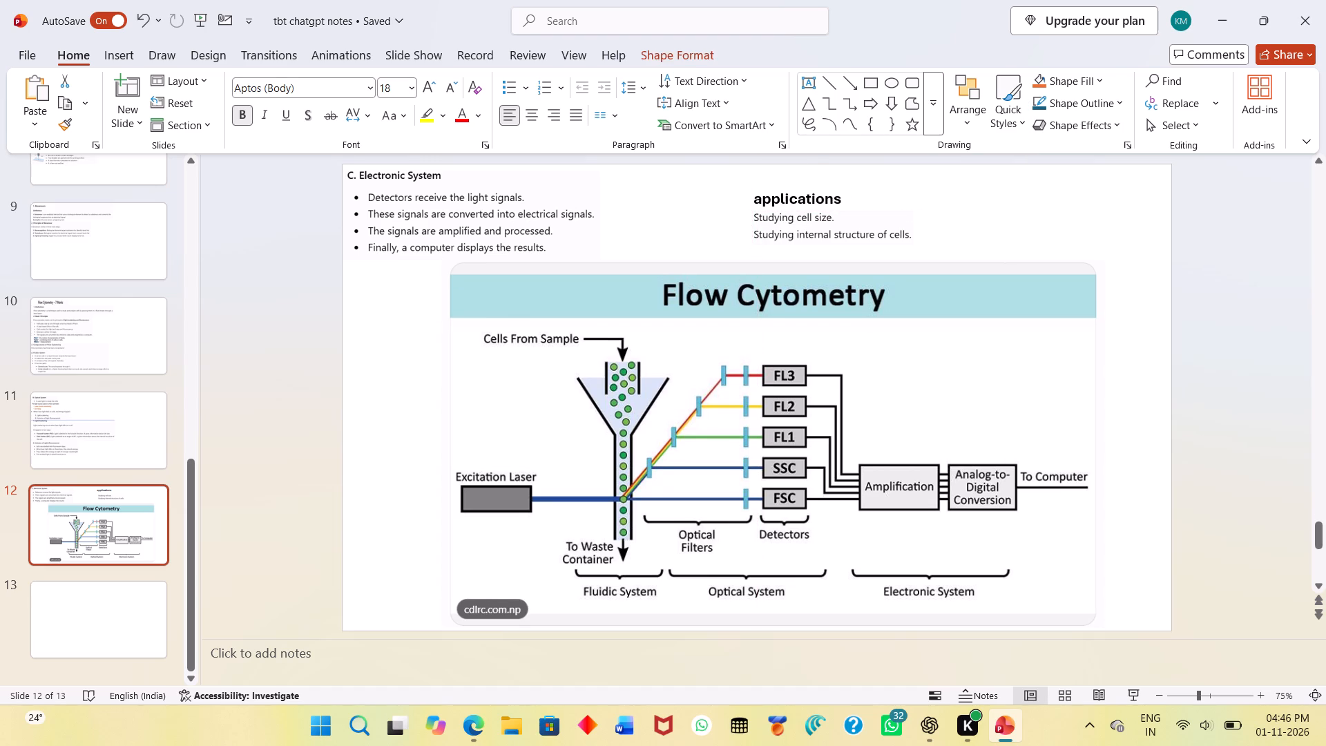
left_click_drag(780, 186, 780, 186)
left_click(881, 192)
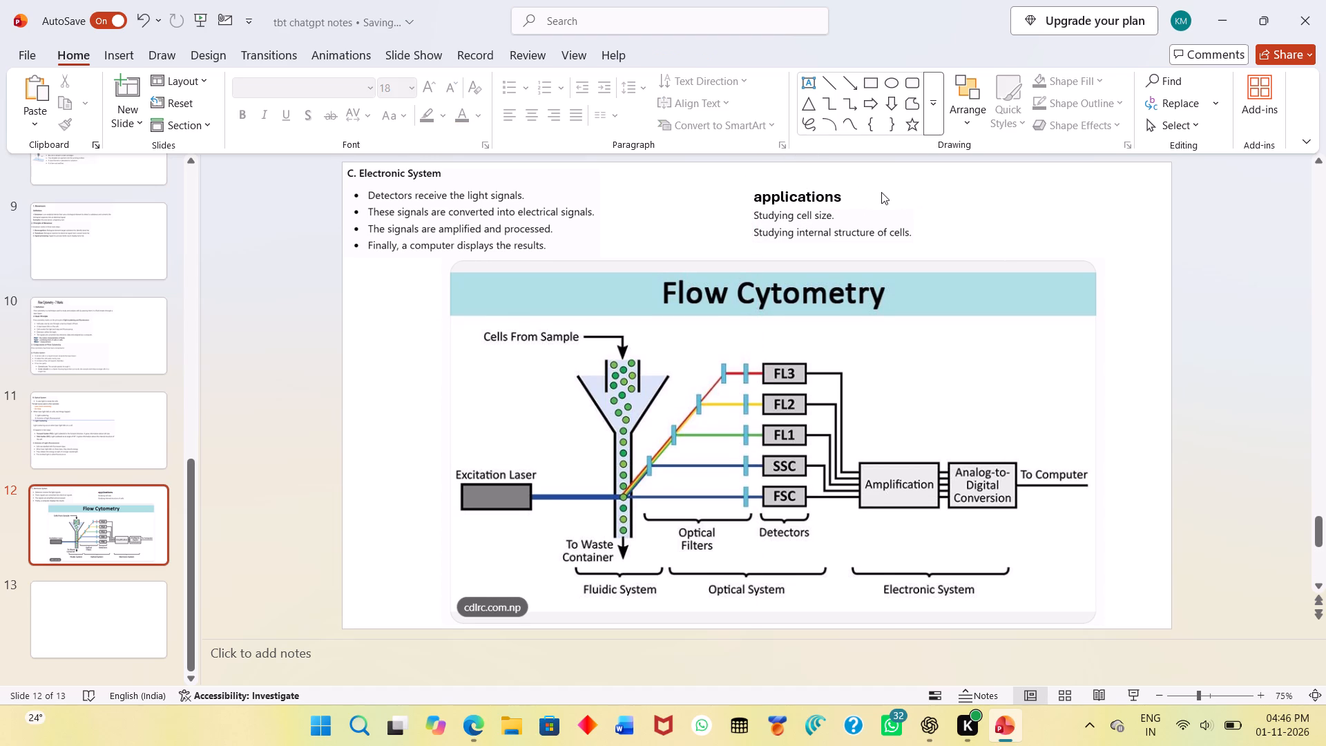
Look back over the notes slides from slide 9 onward, ending on the blank slide 13.
key("Down")
key("Up")
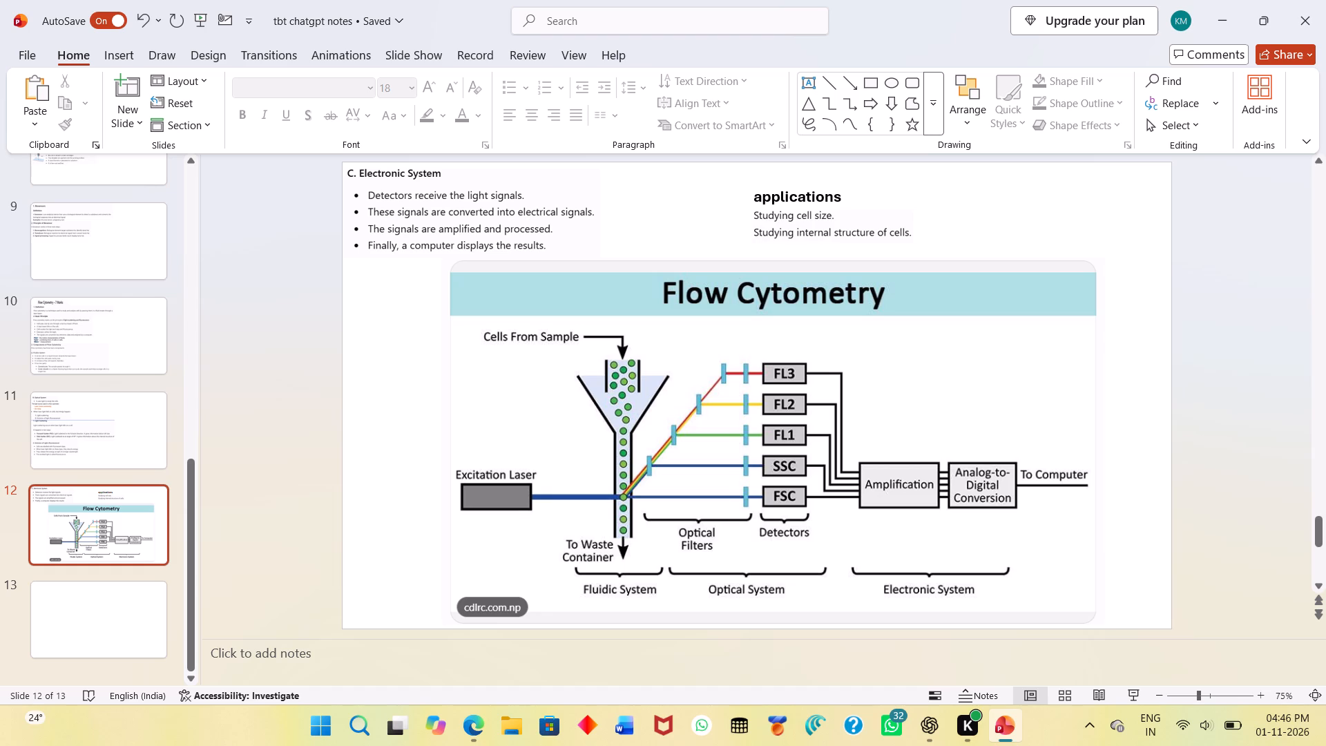
left_click(101, 343)
left_click(104, 271)
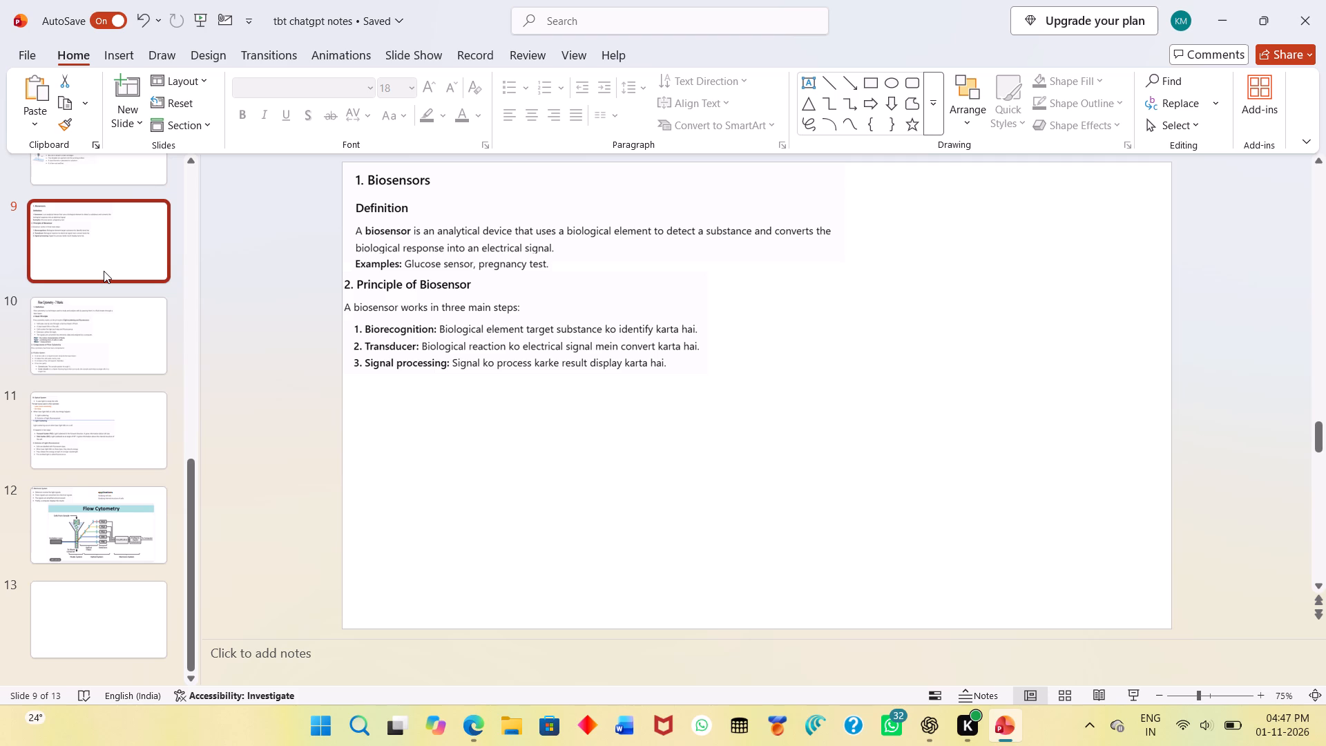
key("Down")
key("Down")
key("Down")
key("Down")
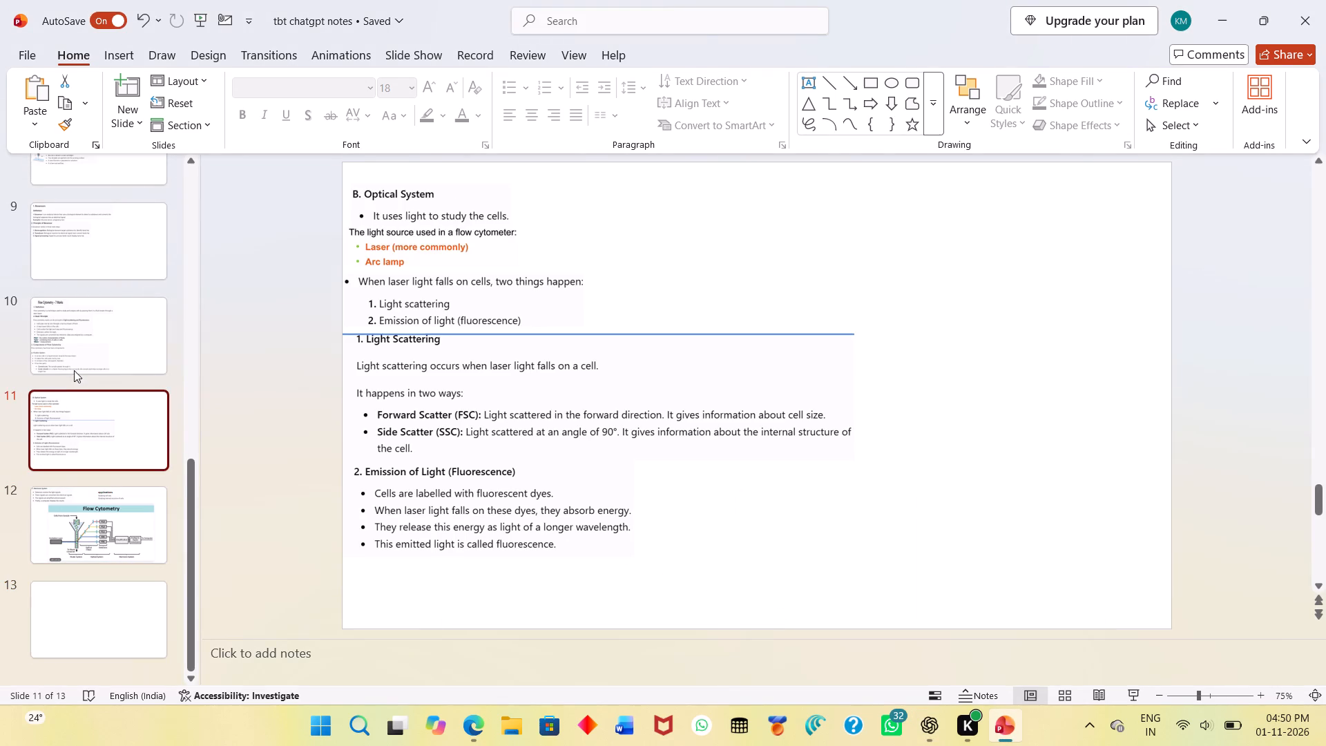
left_click(79, 349)
left_click(94, 252)
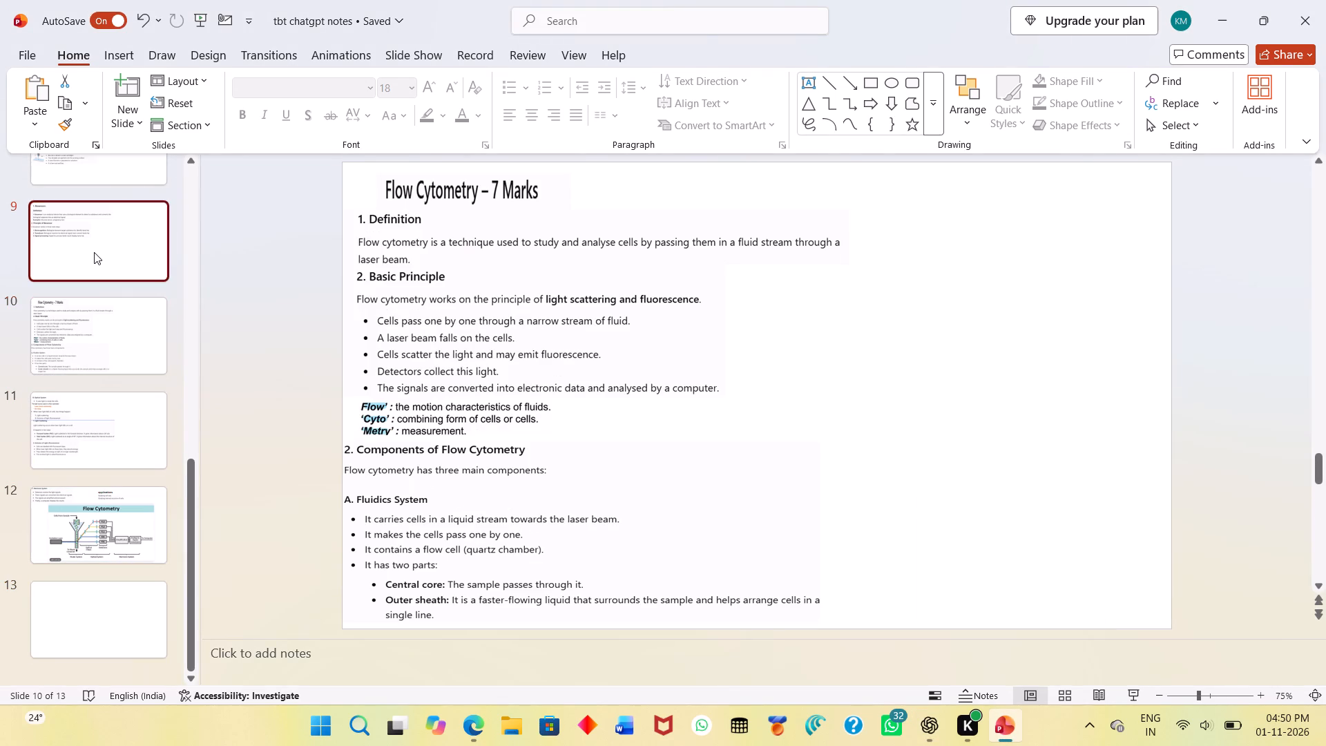
key("Up")
key("Up")
key("Up")
key("Up")
key("Up")
key("Up")
key("Up")
key("Up")
key("Up")
key("Up")
key("Up")
key("Up")
key("Up")
key("Up")
key("Up")
key("Up")
key("Up")
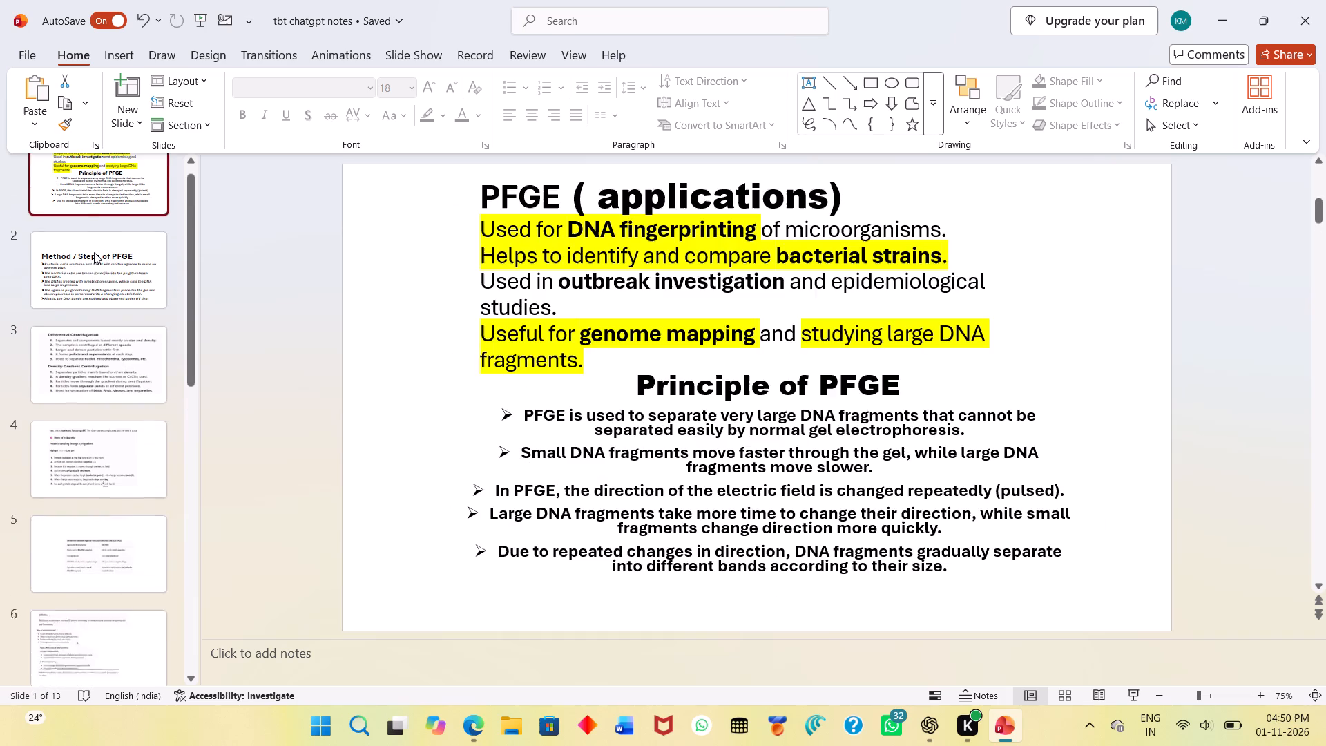
key("Down")
key("Down")
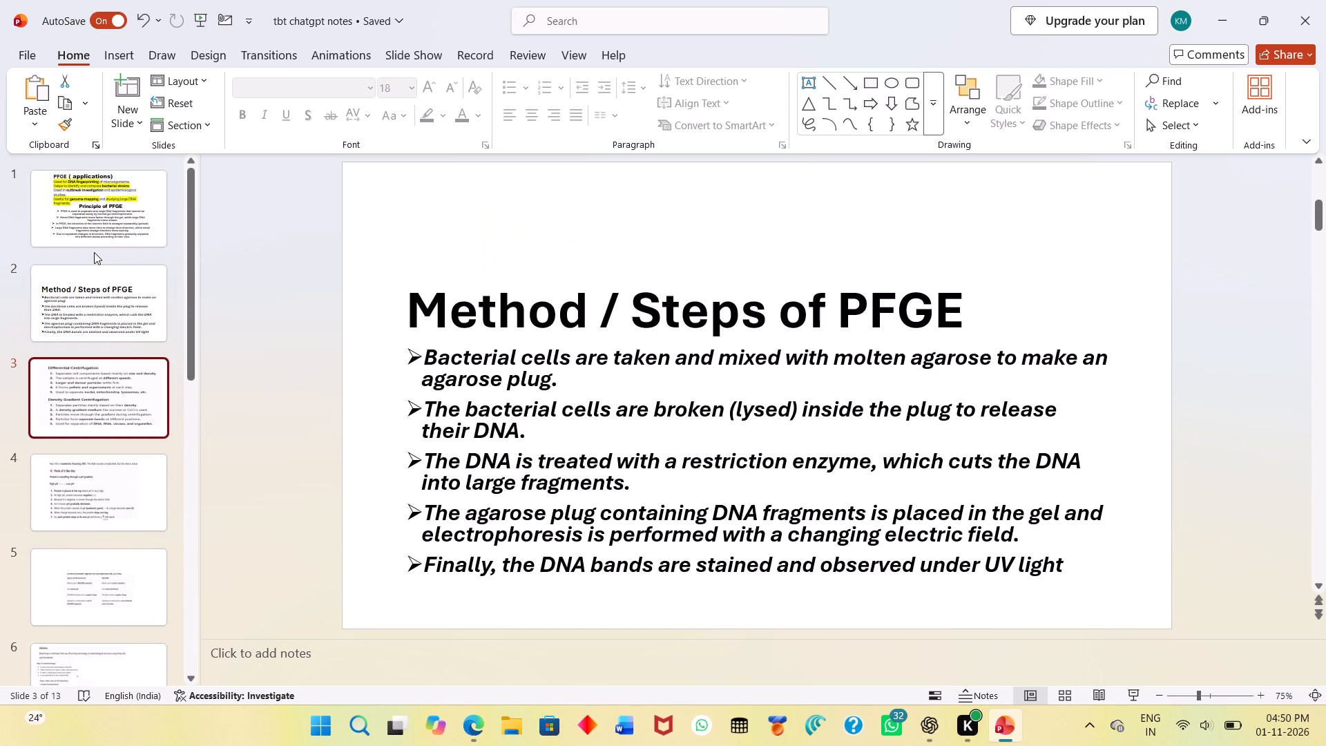
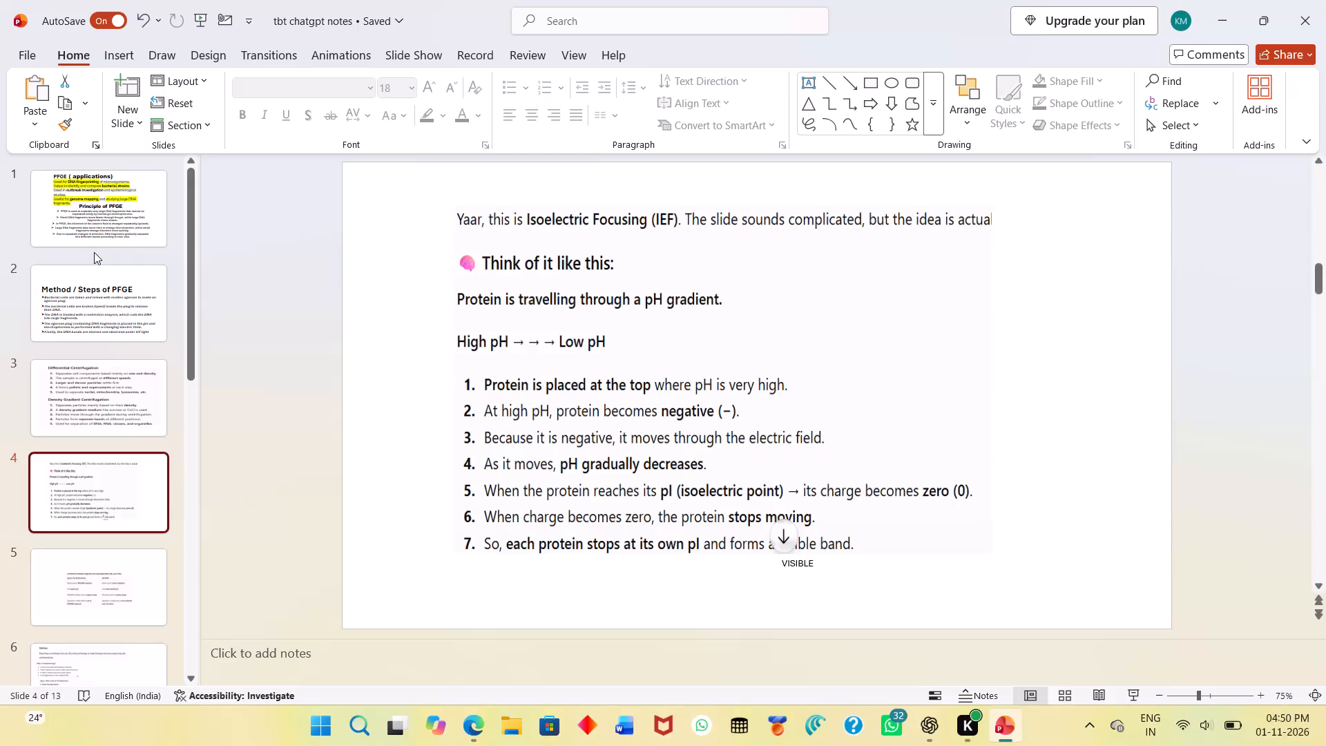
Look through the notes slides from the Isoelectric Focusing slide on to slide 11, and recheck the Biosensors and first Flow Cytometry slides.
key("Down")
key("Down")
key("Down")
key("Down")
key("Down")
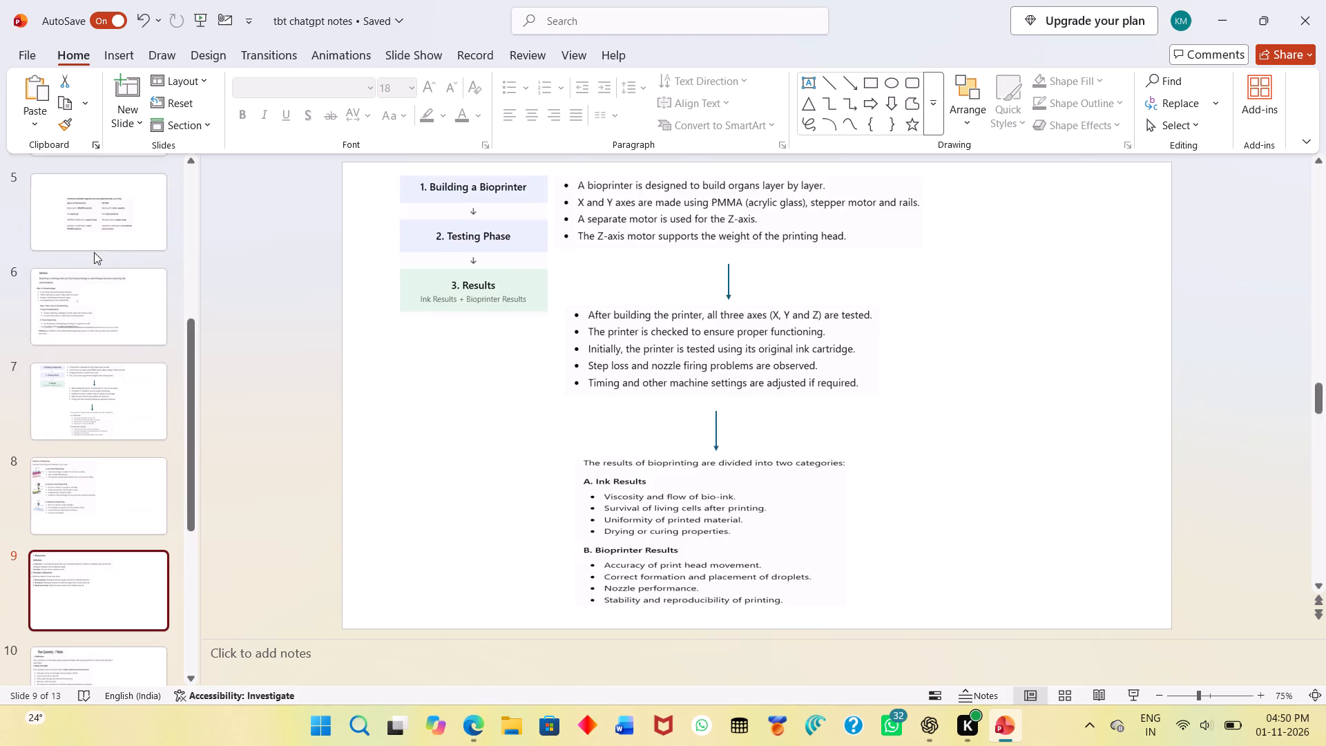
key("Down")
key("Down")
key("Up")
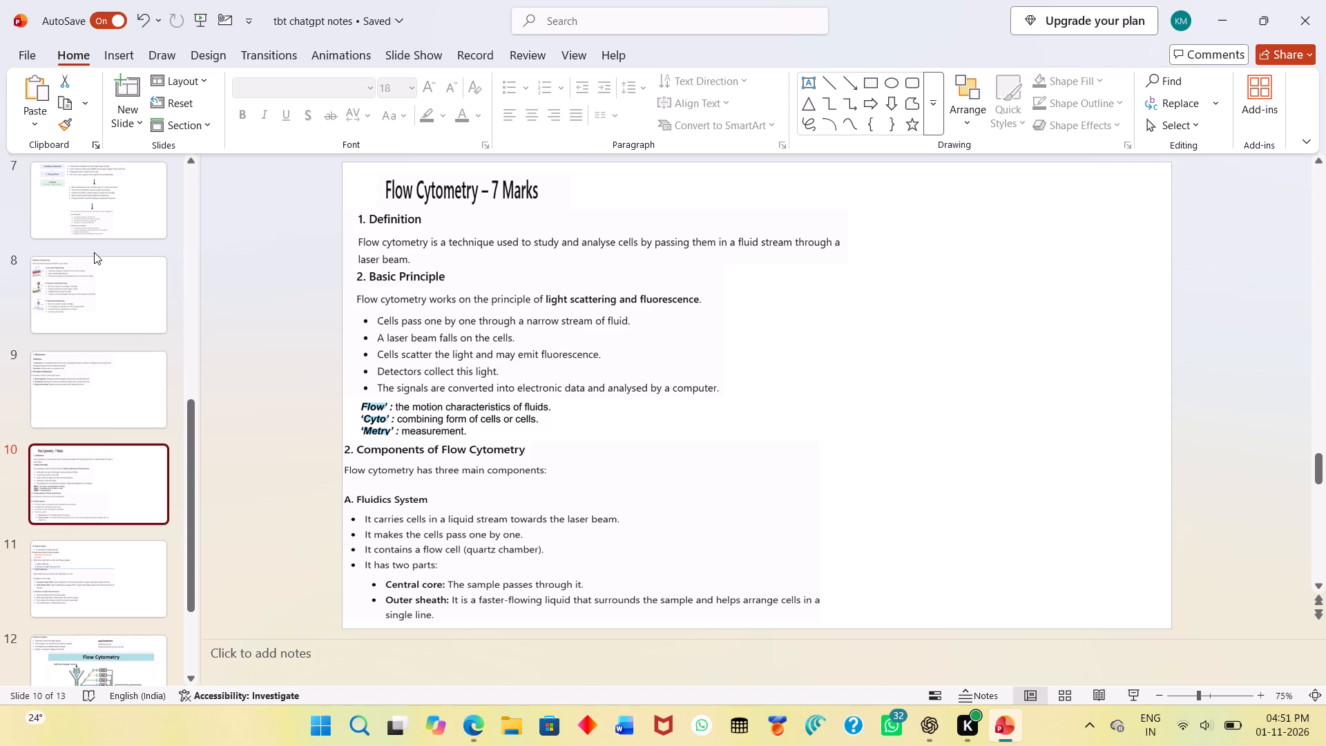
key("Up")
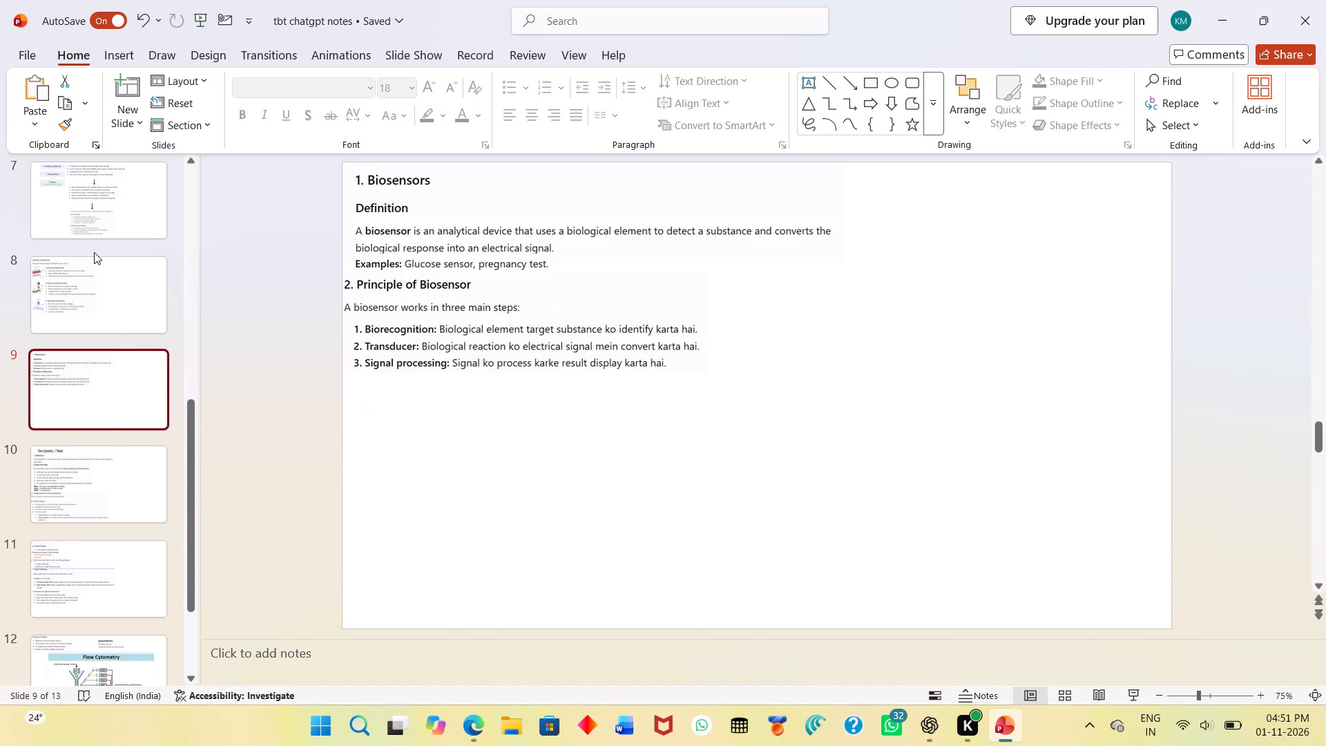
key("Down")
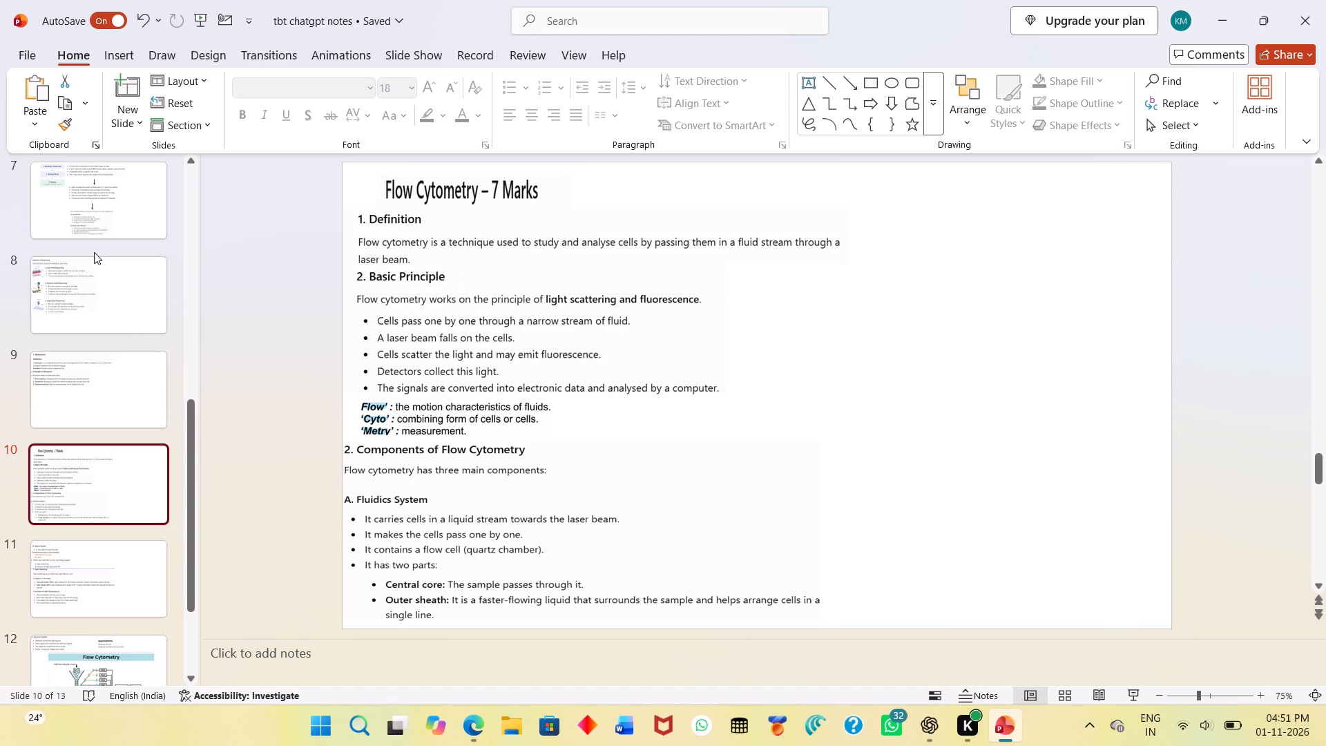
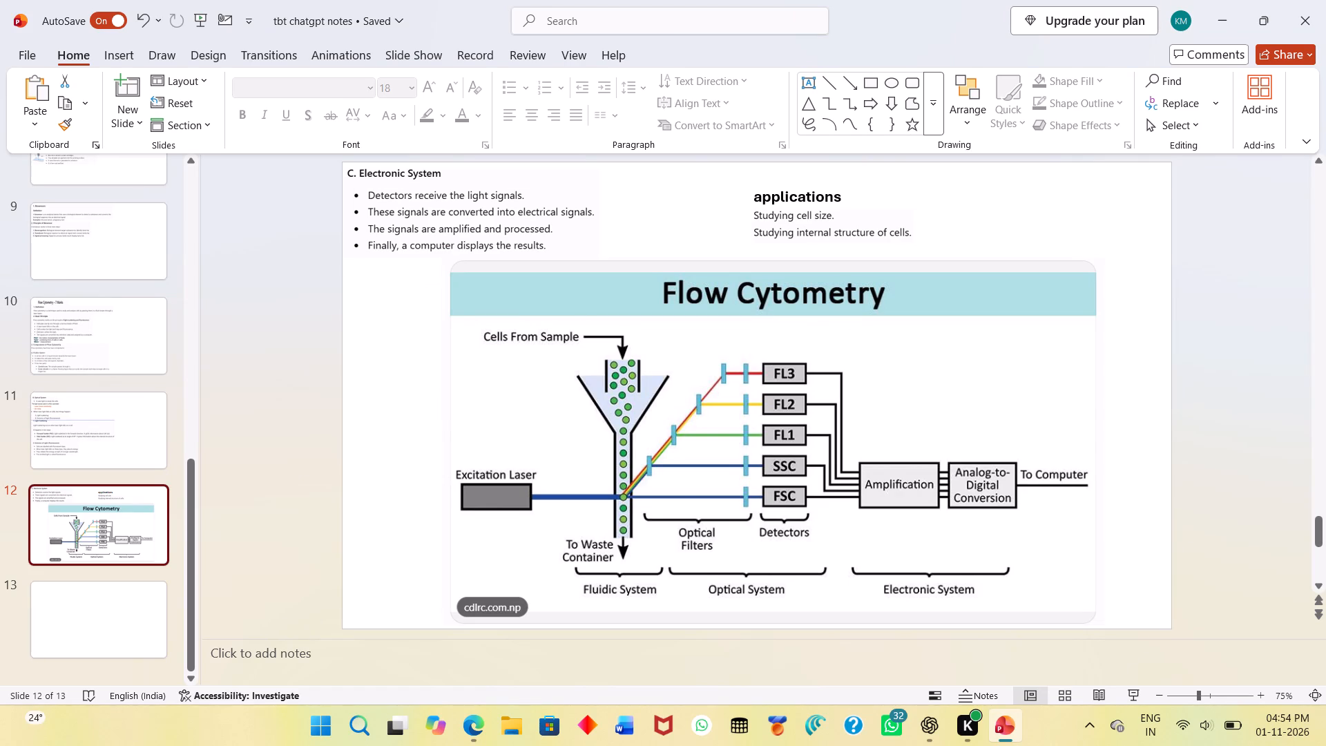
Recheck the Flow Cytometry slides at the end of the deck and go back through the notes to the first slide.
key("Down")
key("Up")
key("Up")
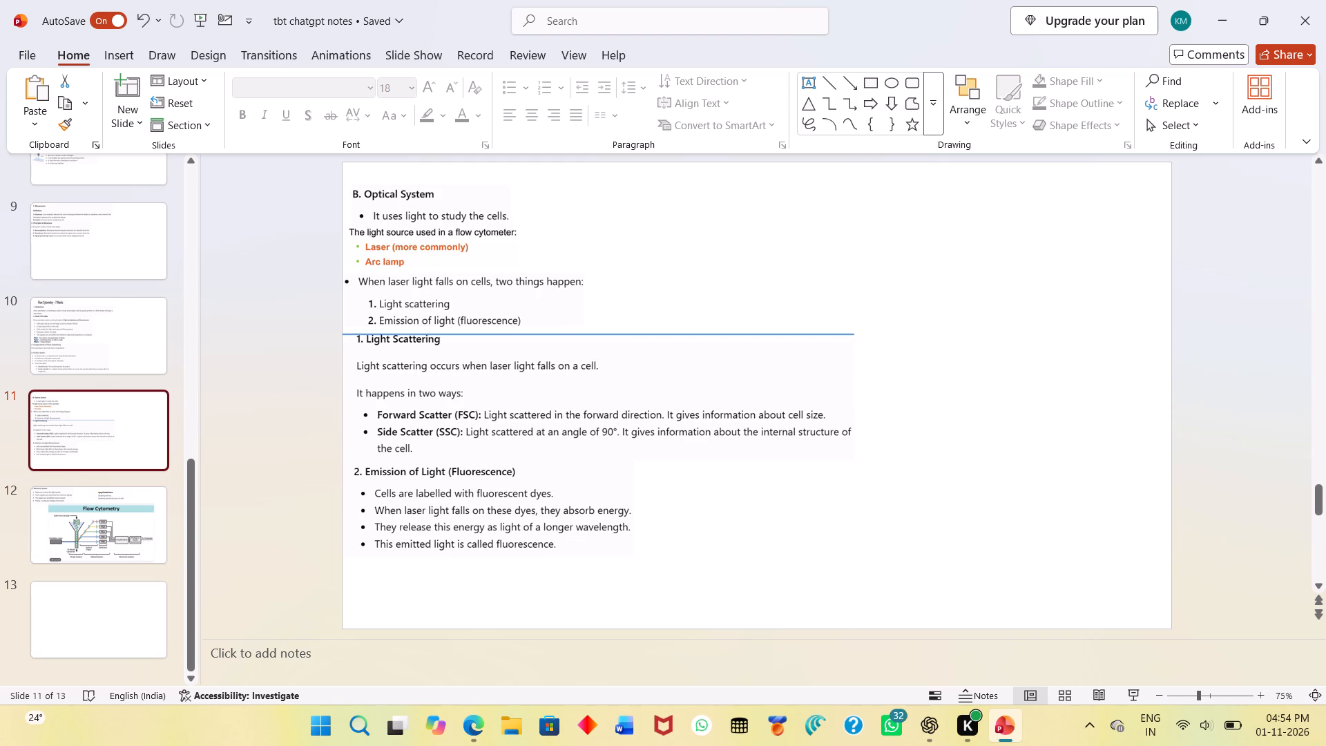
key("Down")
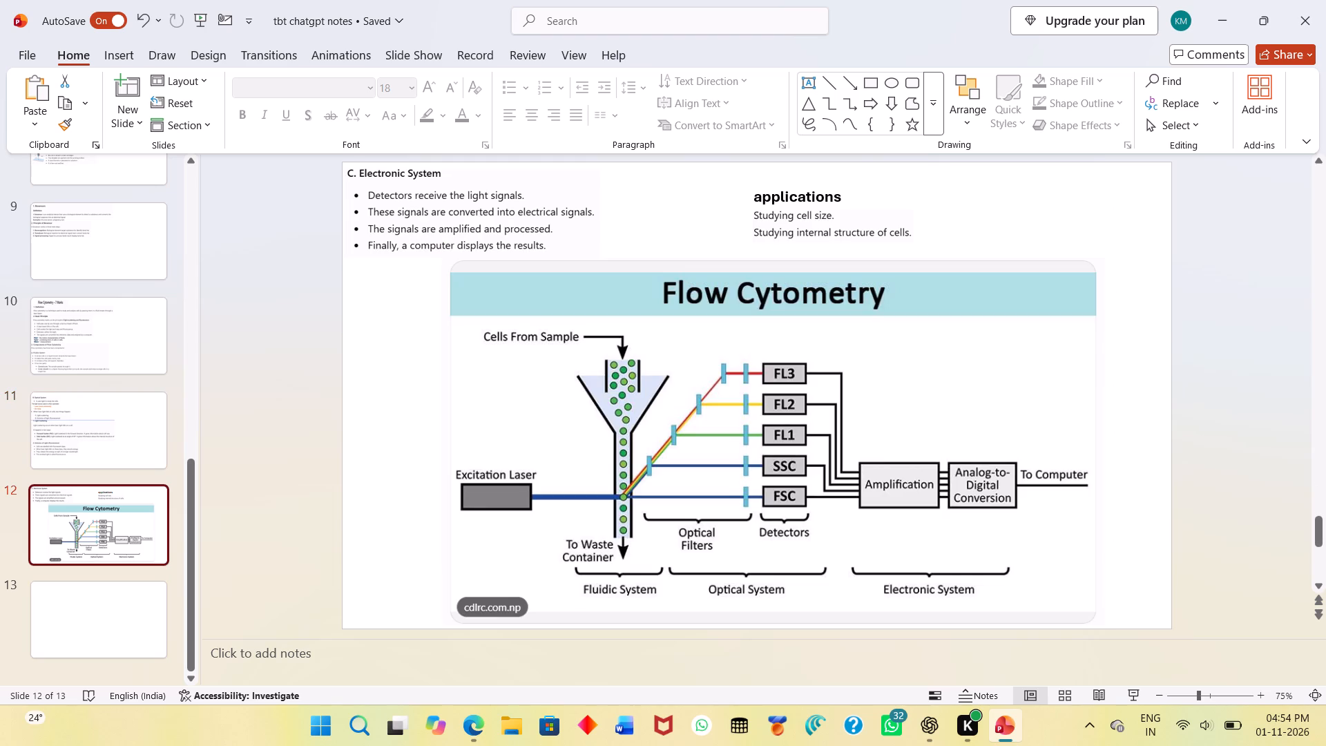
key("Down")
key("Down")
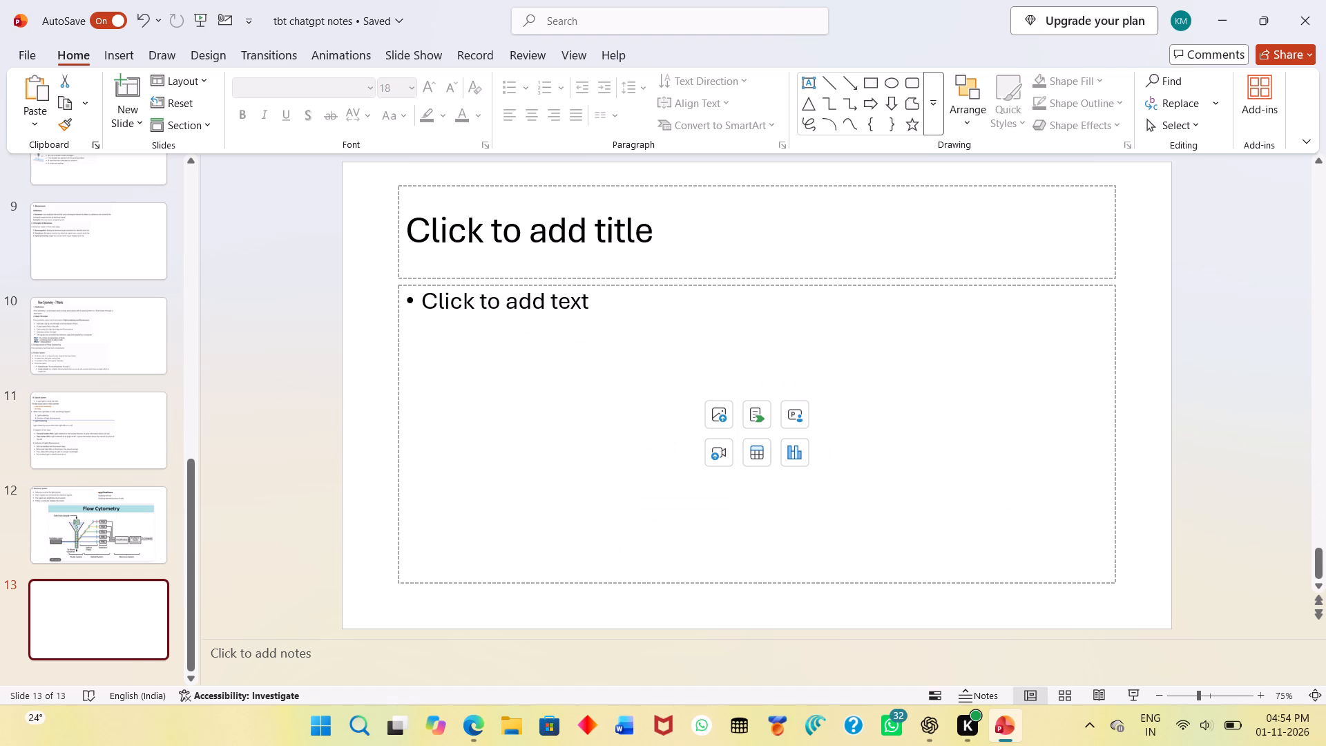
key("Up")
key("Up")
key("Up")
key("Up")
key("Up")
key("Up")
key("Up")
key("Up")
key("Up")
key("Up")
key("Up")
key("Up")
key("Up")
key("Up")
key("Up")
key("Up")
key("Up")
key("Up")
key("Up")
key("Up")
key("Up")
key("Up")
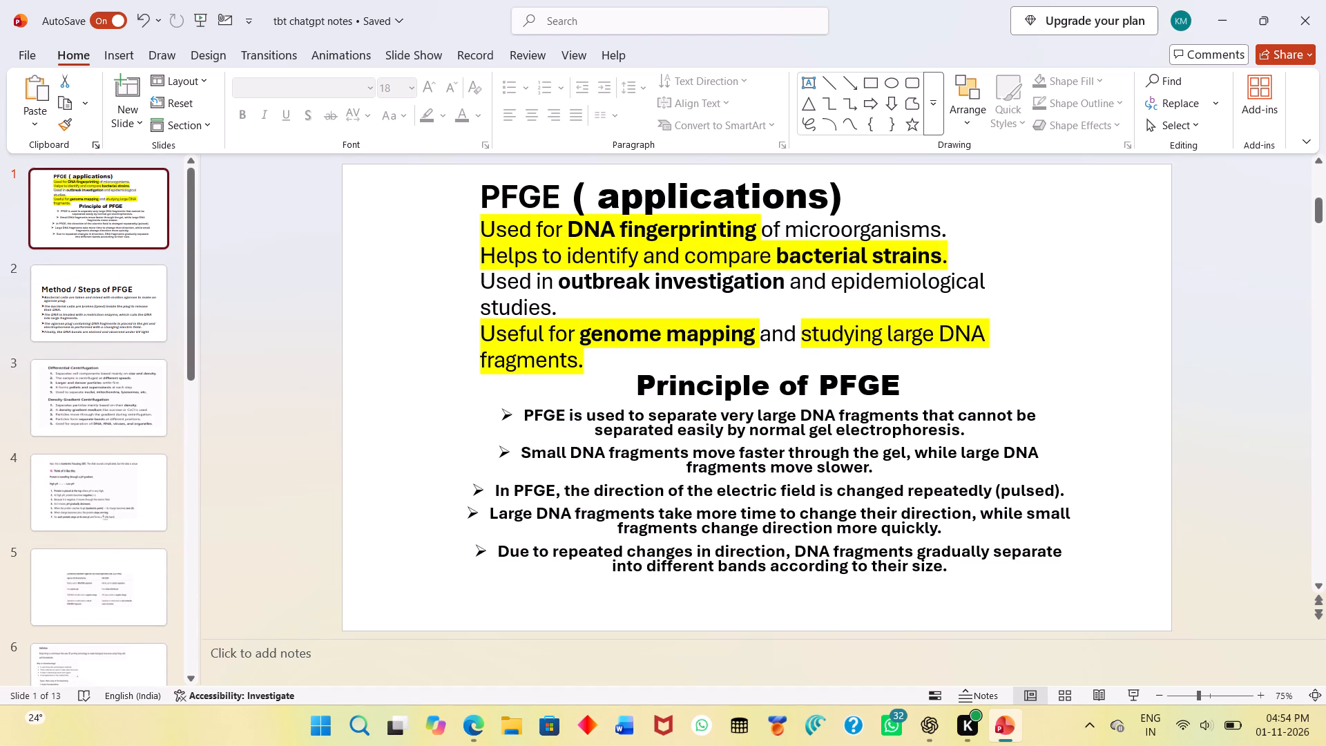
Add a new slide and place it as slide 6, directly before the bioprinting definition slide.
key("Down")
key("Down")
key("Down")
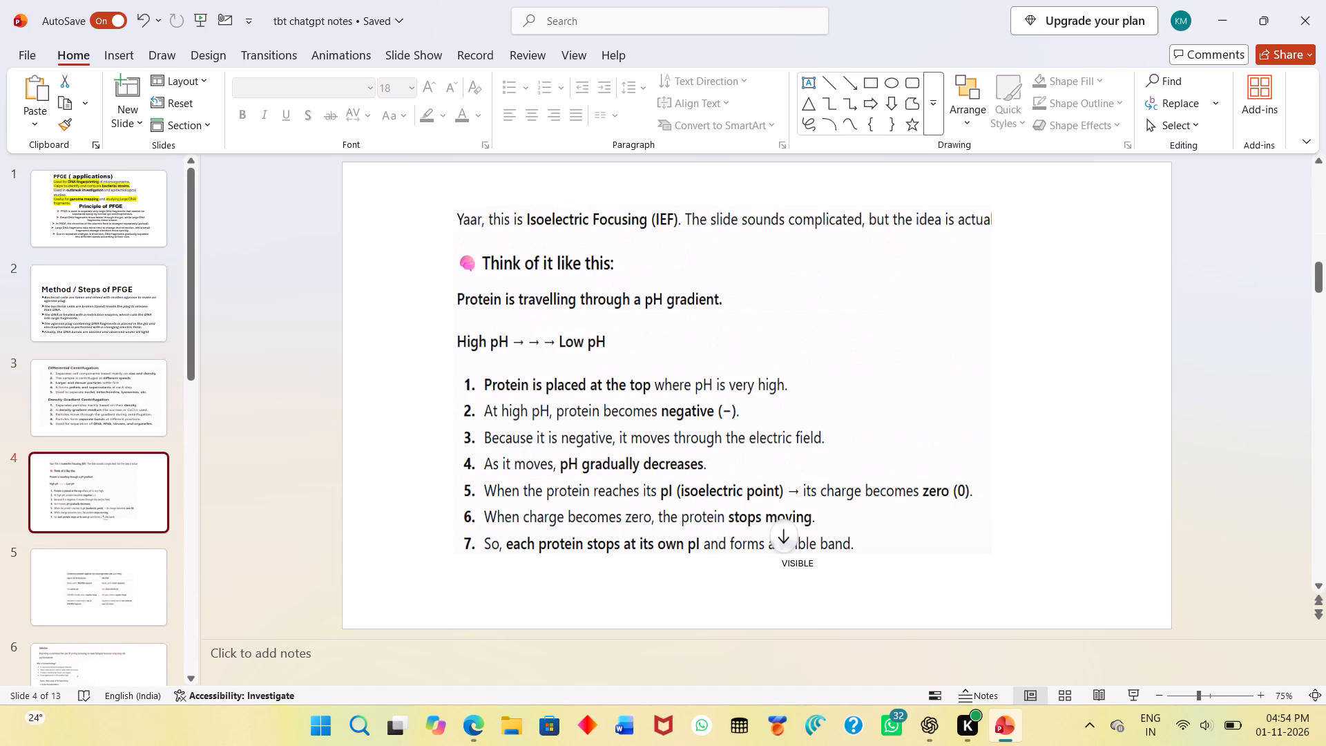
key("Down")
key("Down")
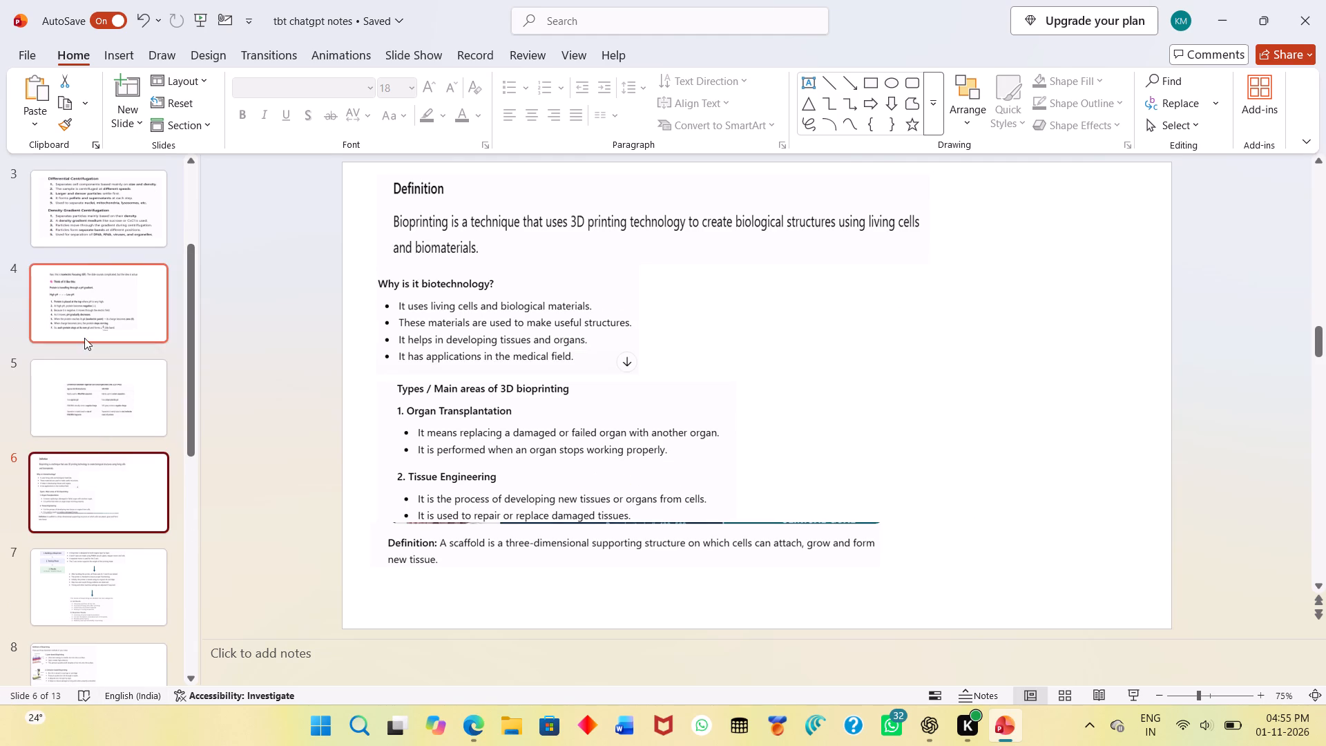
left_click(132, 84)
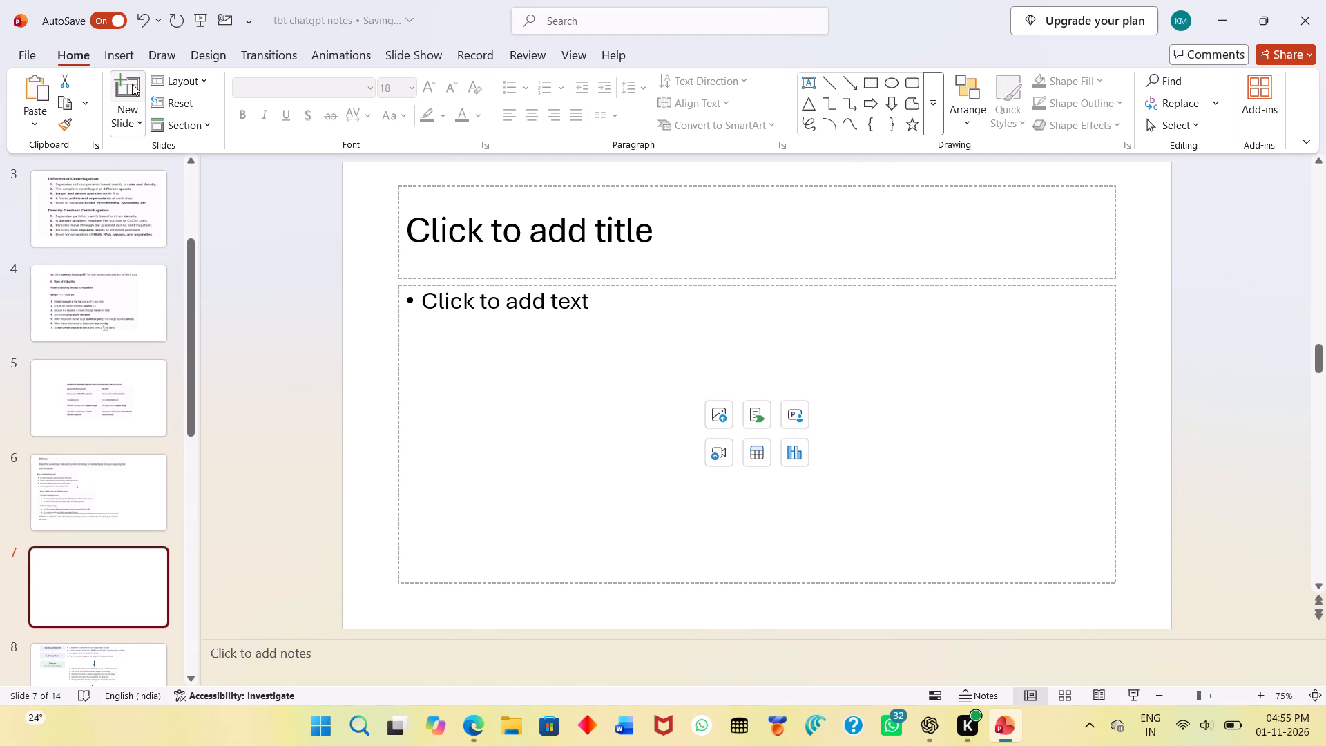
left_click_drag(97, 476, 91, 604)
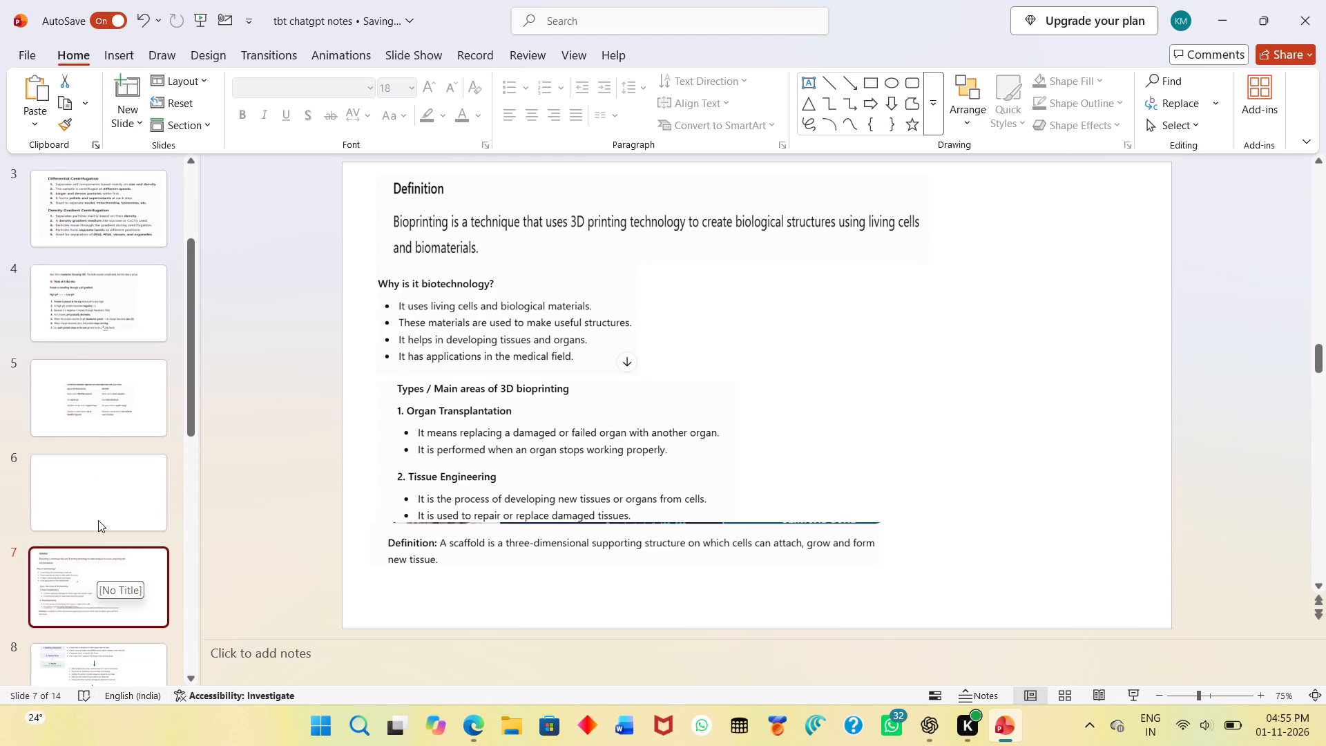
left_click(103, 502)
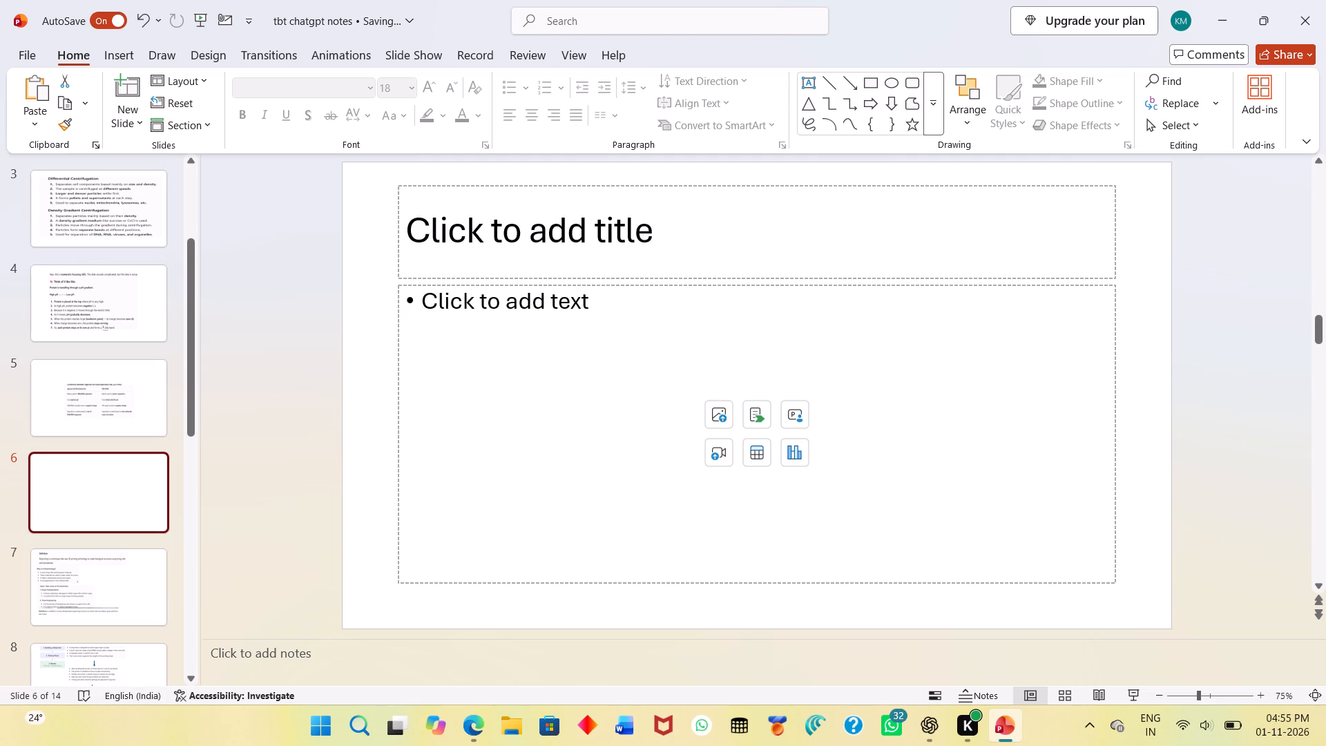
Remove the title placeholder from the new slide 6.
left_click(400, 224)
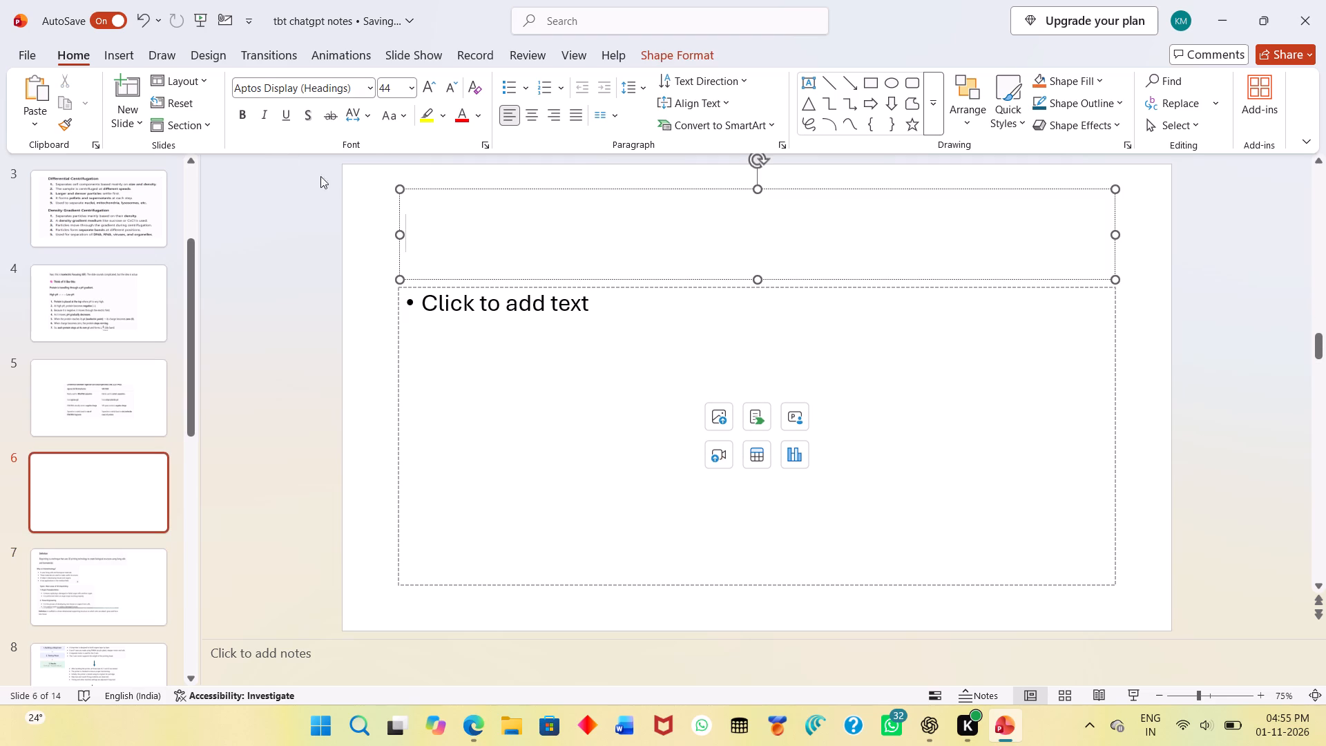
left_click(398, 231)
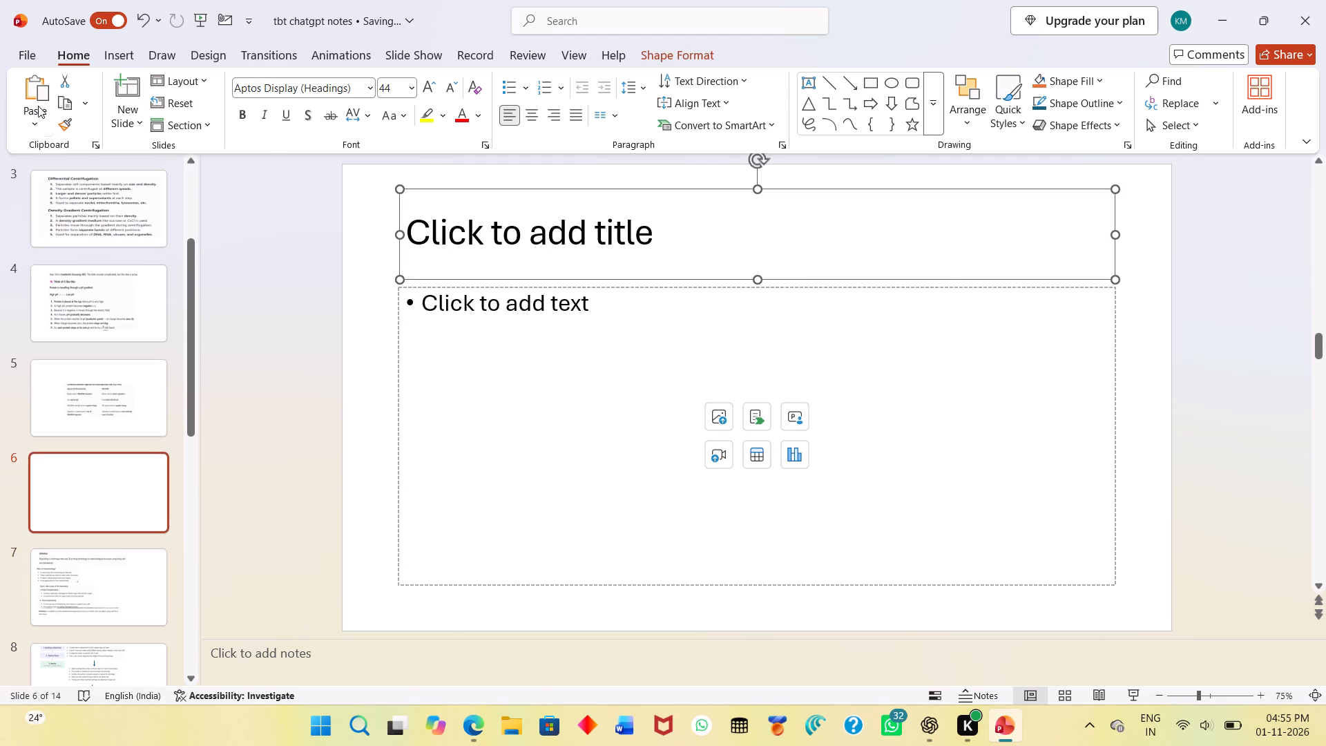
left_click(61, 84)
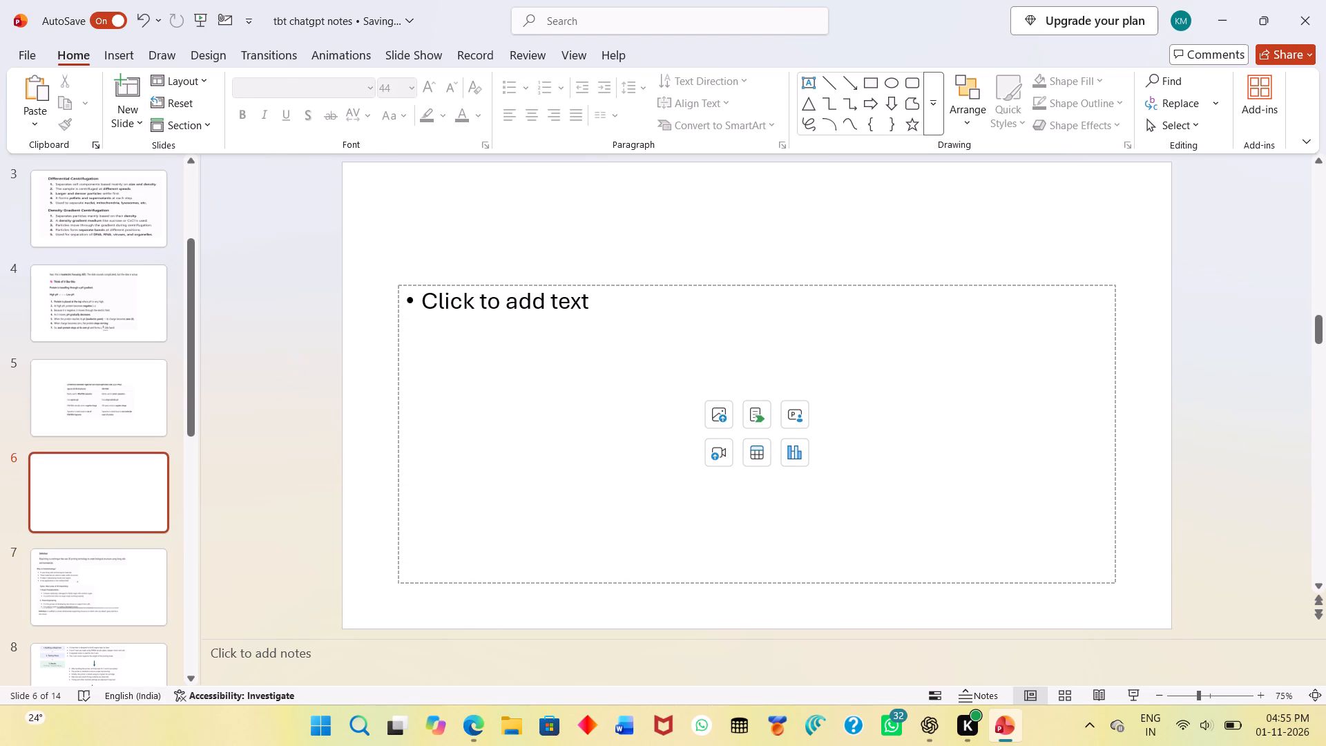
Enter BIOPRINTING in the slide's text placeholder, centred and without a bullet.
left_click(519, 408)
type("BIOPRINTING")
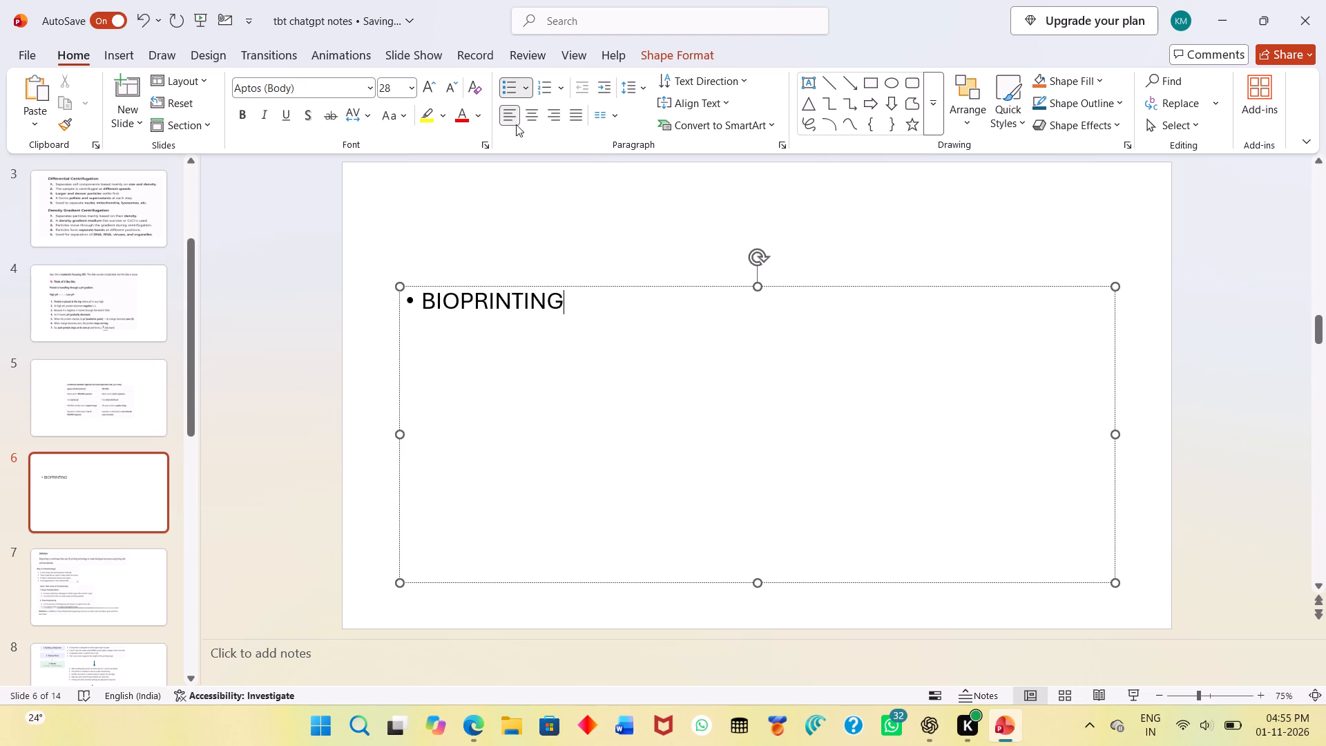
left_click(528, 117)
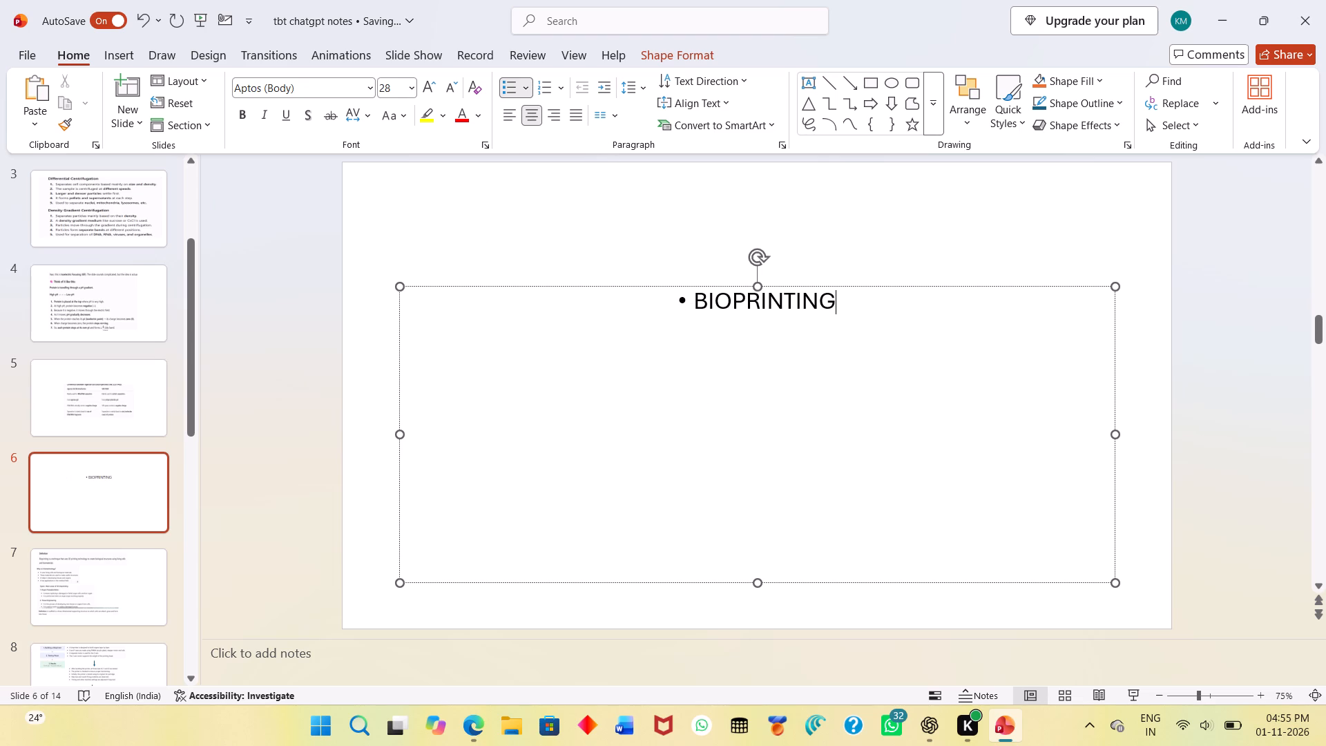
left_click(688, 301)
key("BackSpace")
key("BackSpace")
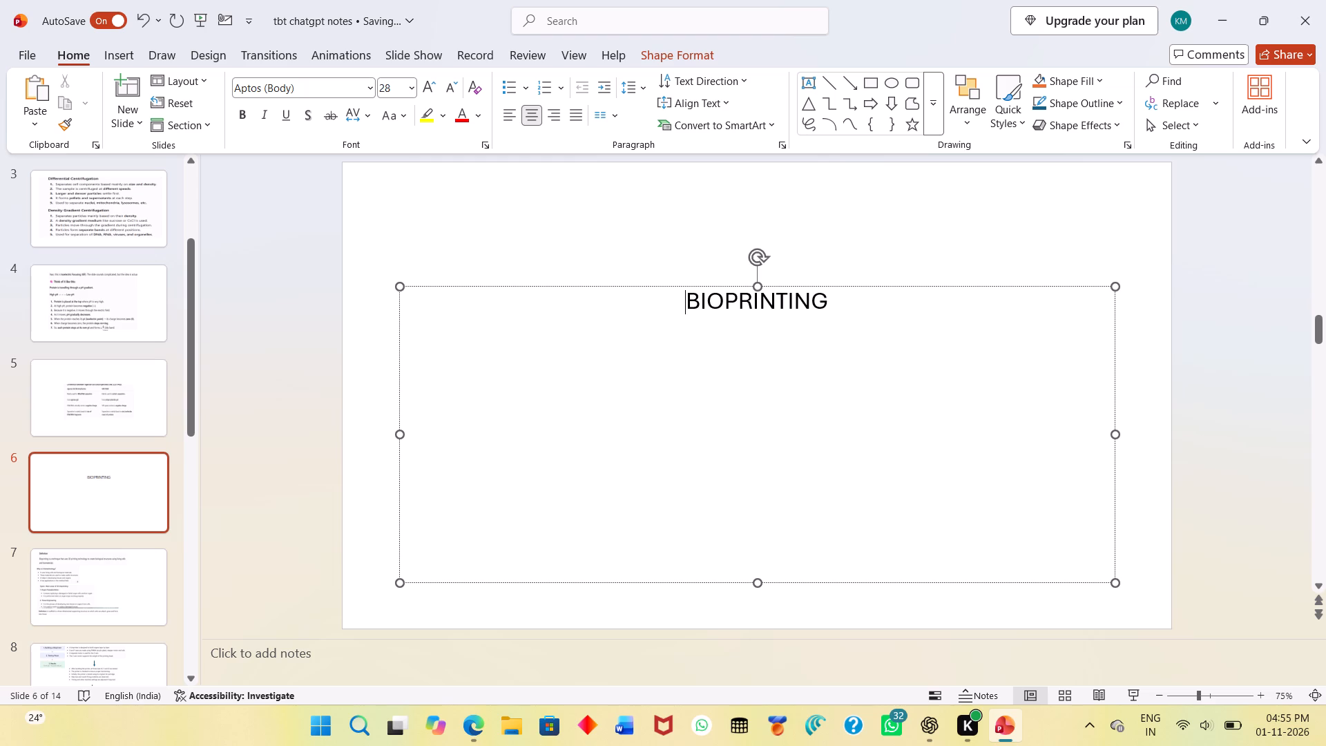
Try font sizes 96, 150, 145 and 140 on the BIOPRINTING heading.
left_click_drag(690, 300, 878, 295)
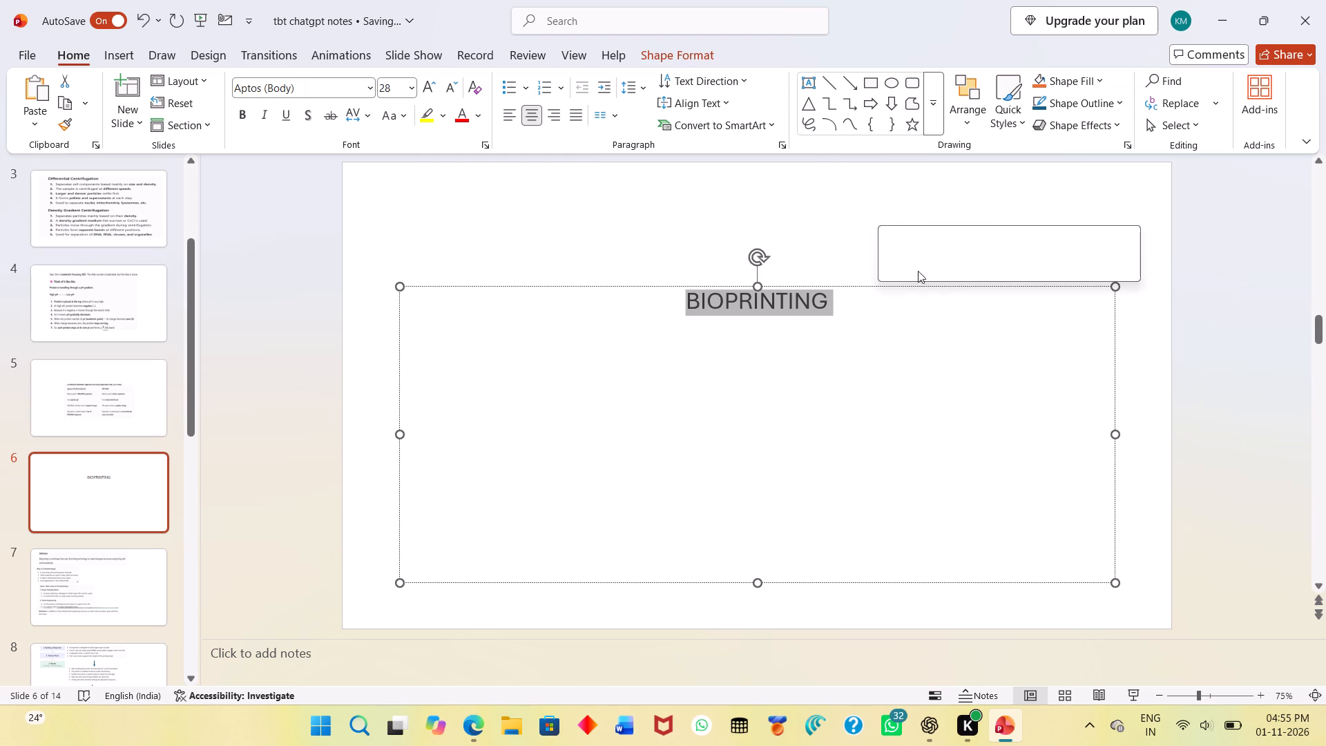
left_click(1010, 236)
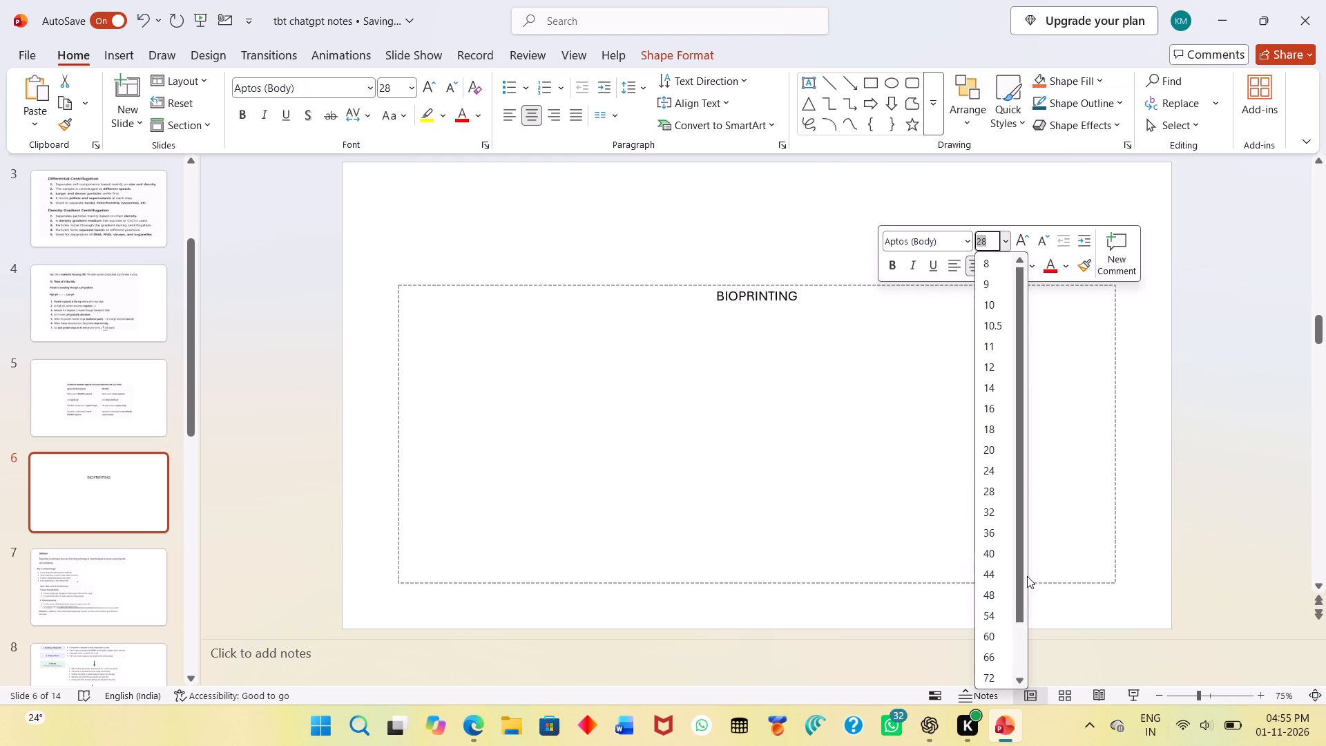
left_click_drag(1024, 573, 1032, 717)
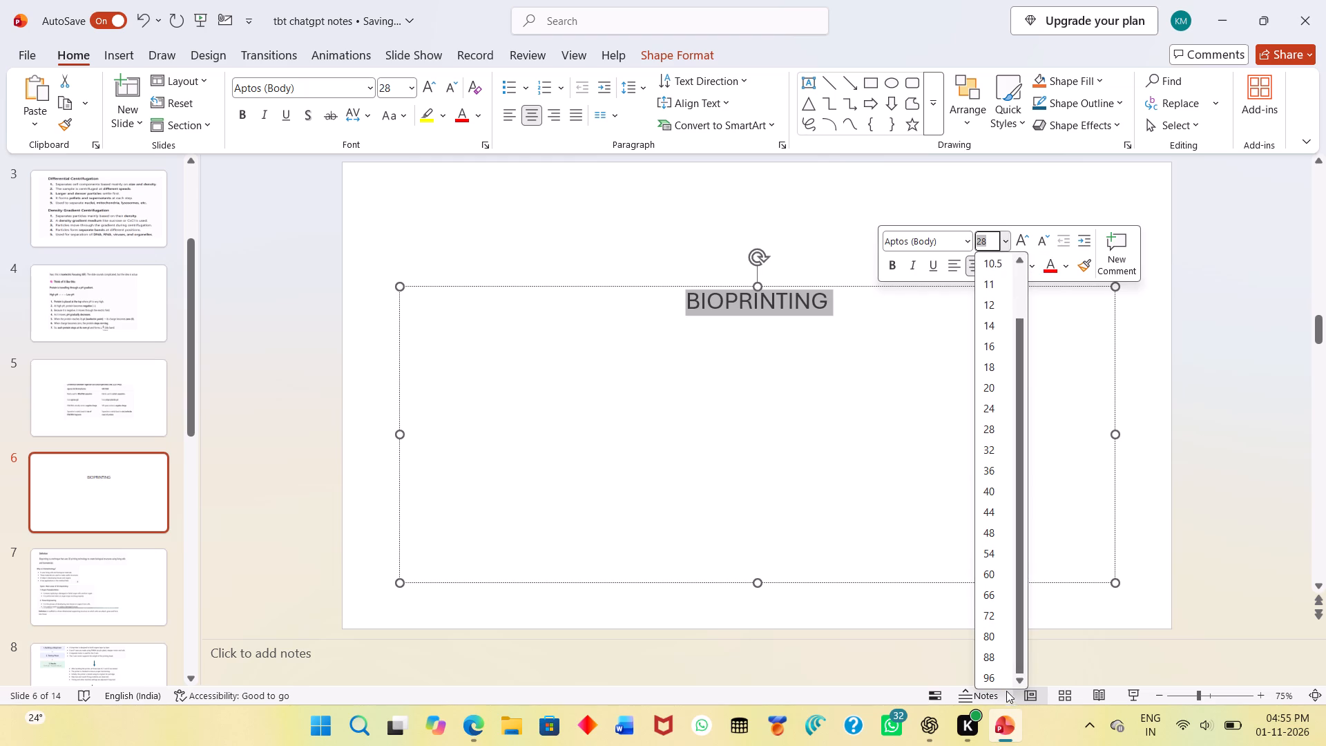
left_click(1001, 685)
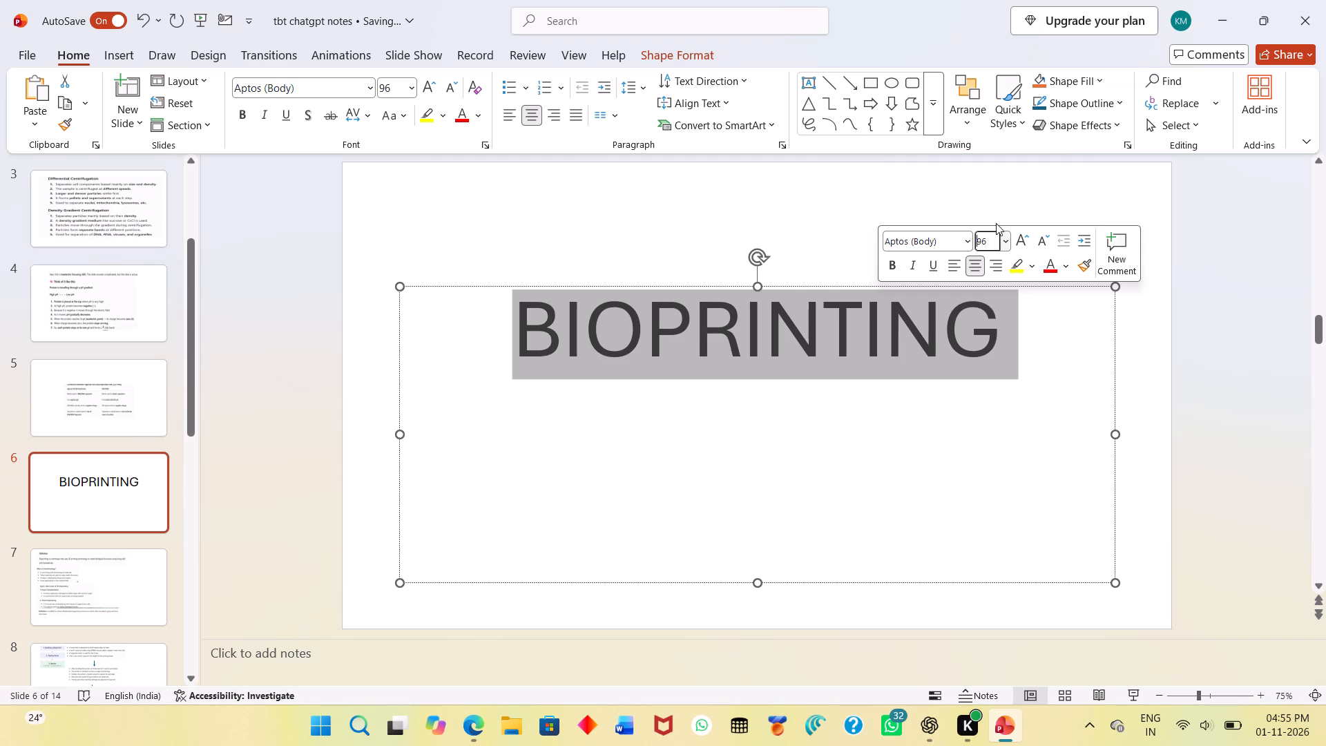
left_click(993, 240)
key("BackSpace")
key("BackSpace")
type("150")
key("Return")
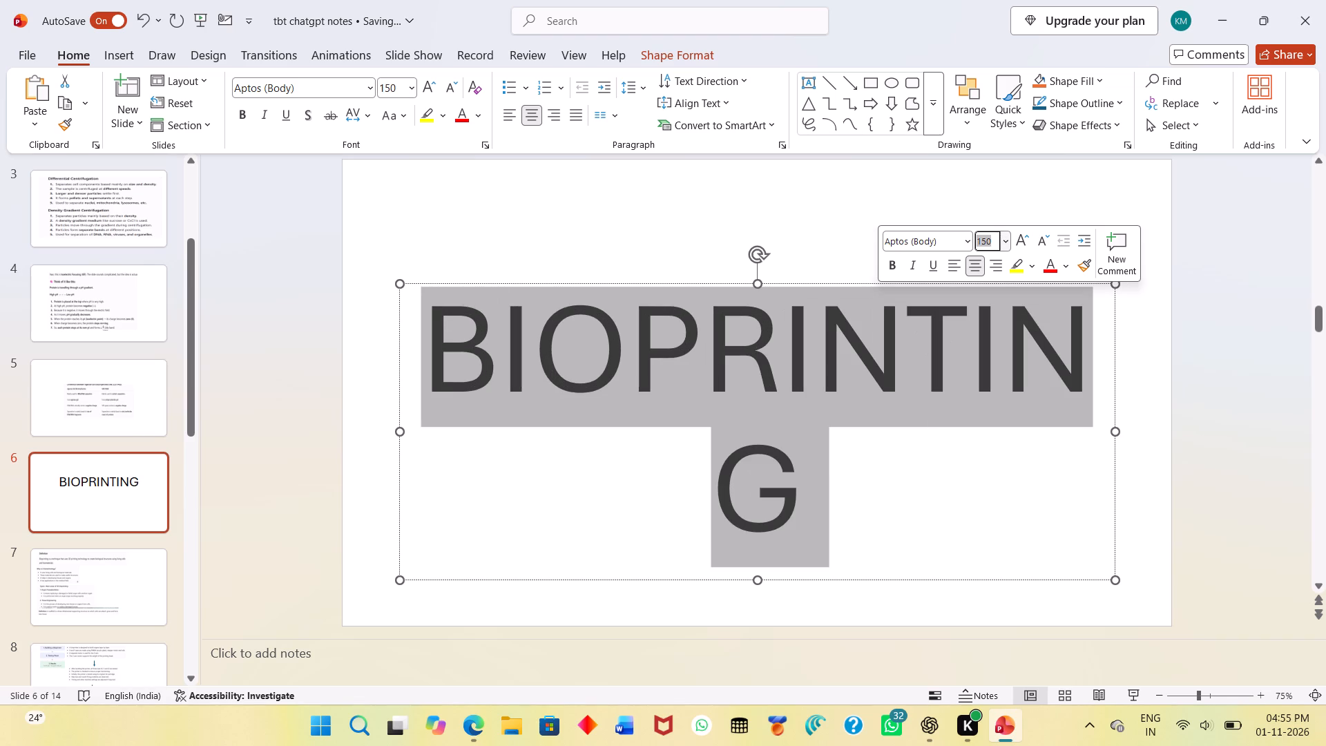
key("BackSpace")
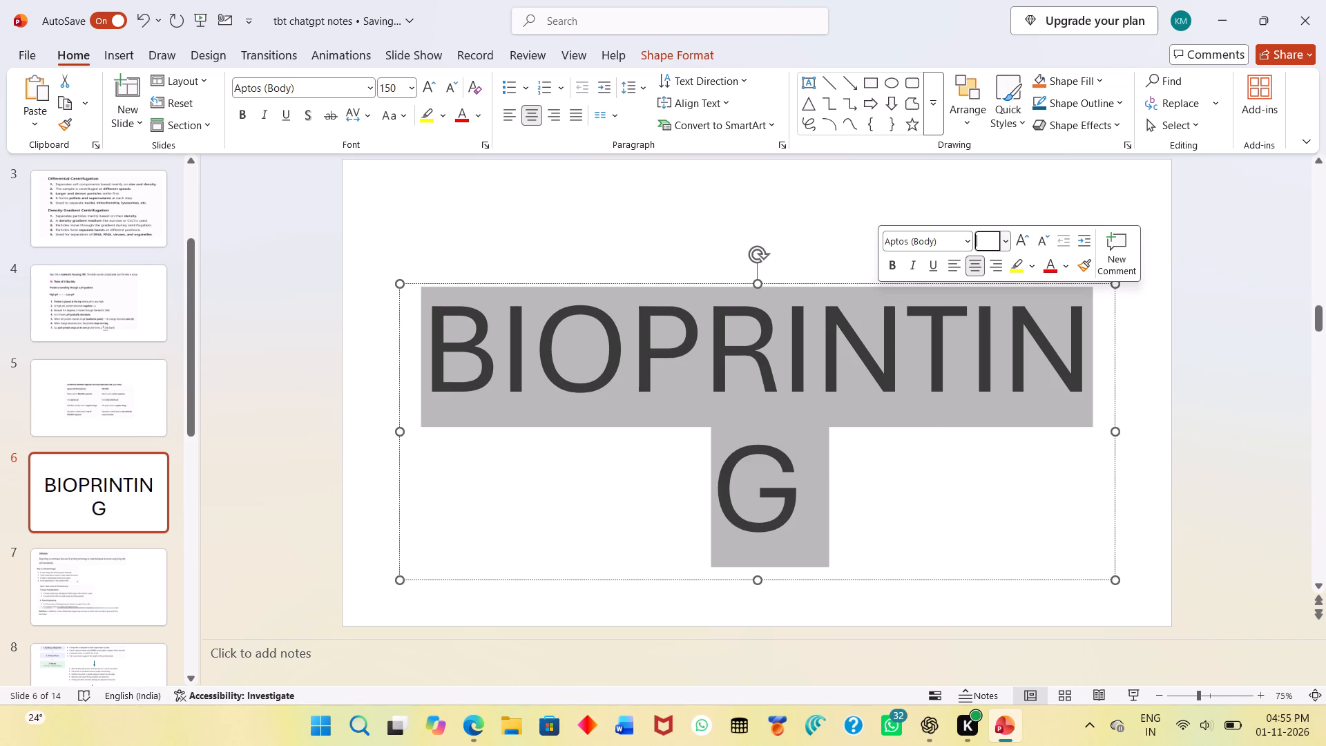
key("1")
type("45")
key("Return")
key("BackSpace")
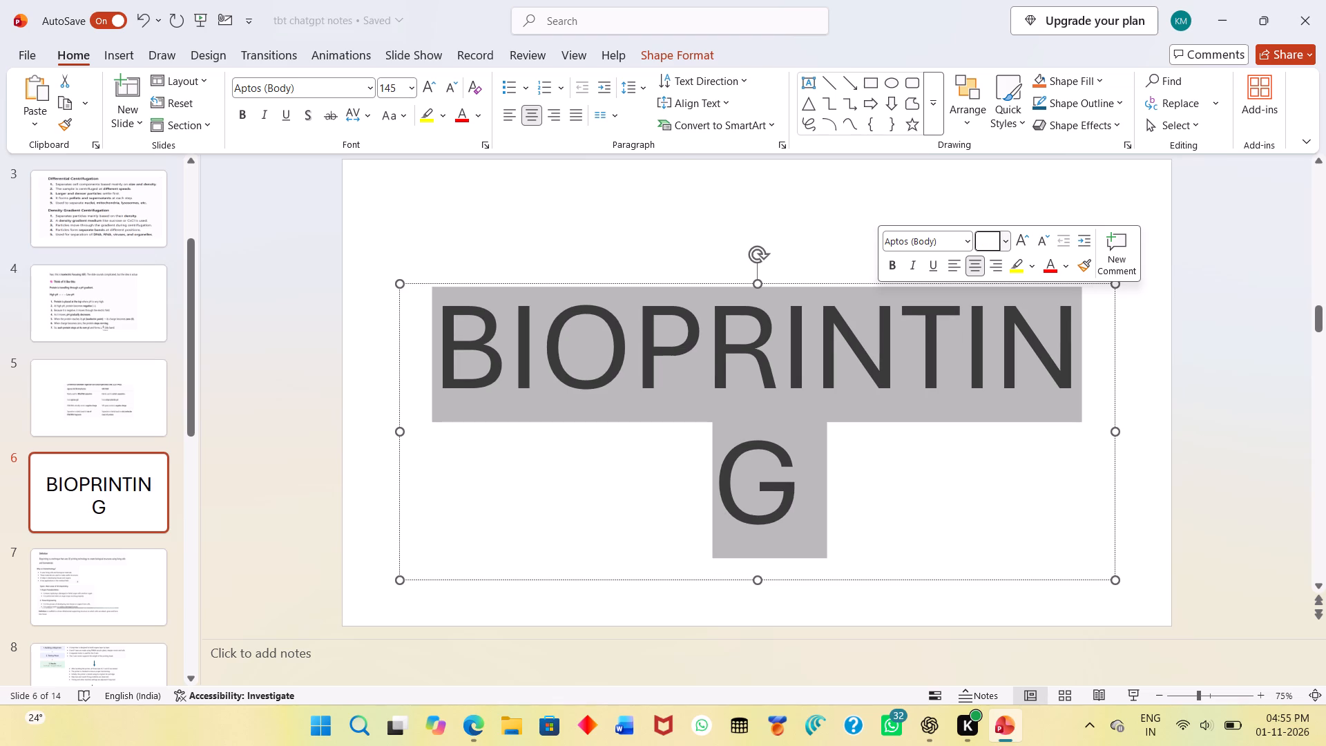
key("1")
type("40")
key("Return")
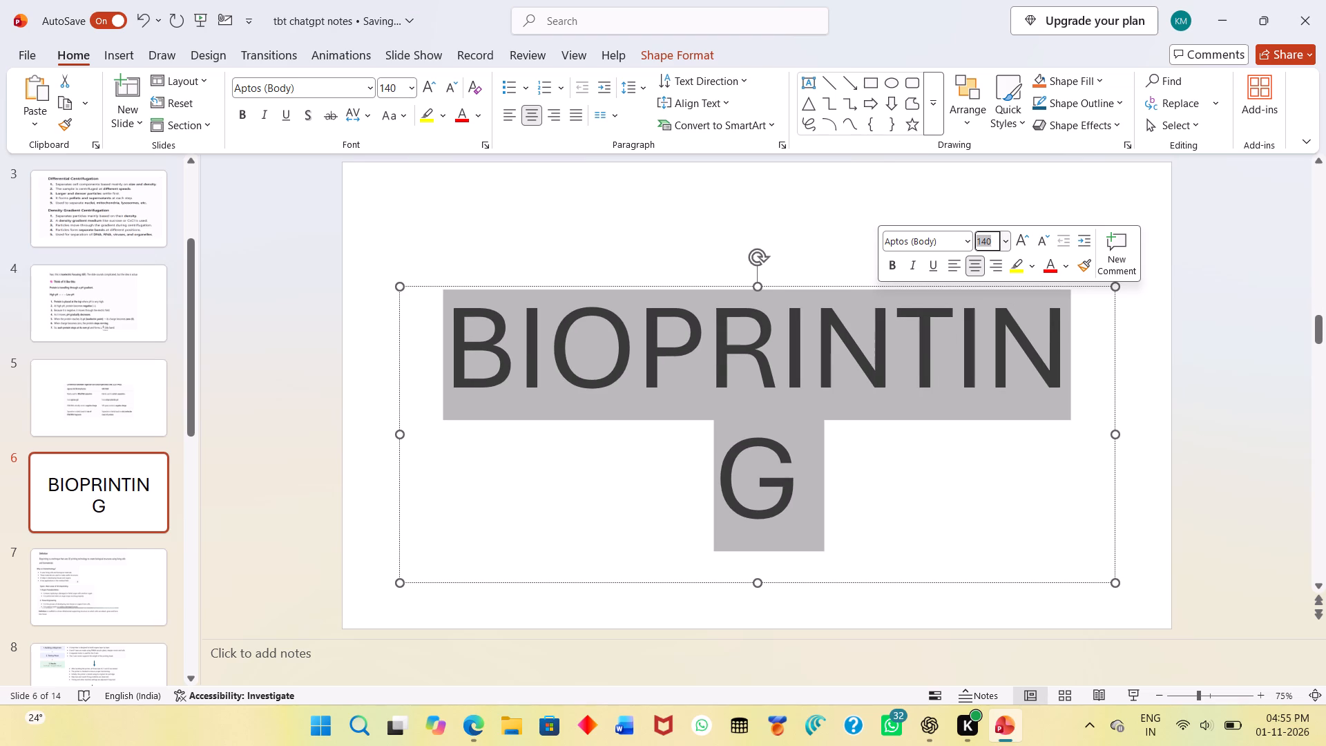
Set the BIOPRINTING heading to font size 130 and make it bold.
key("BackSpace")
key("1")
type("30")
key("Return")
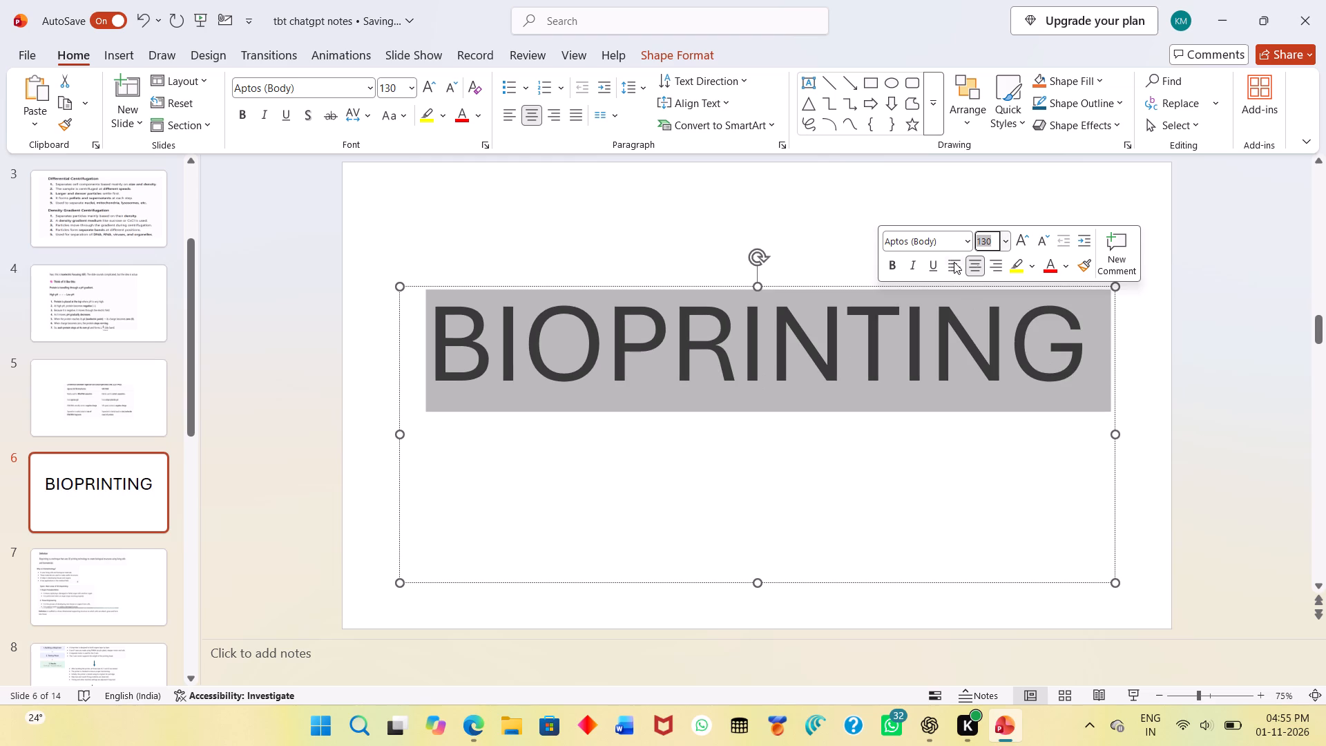
left_click(892, 267)
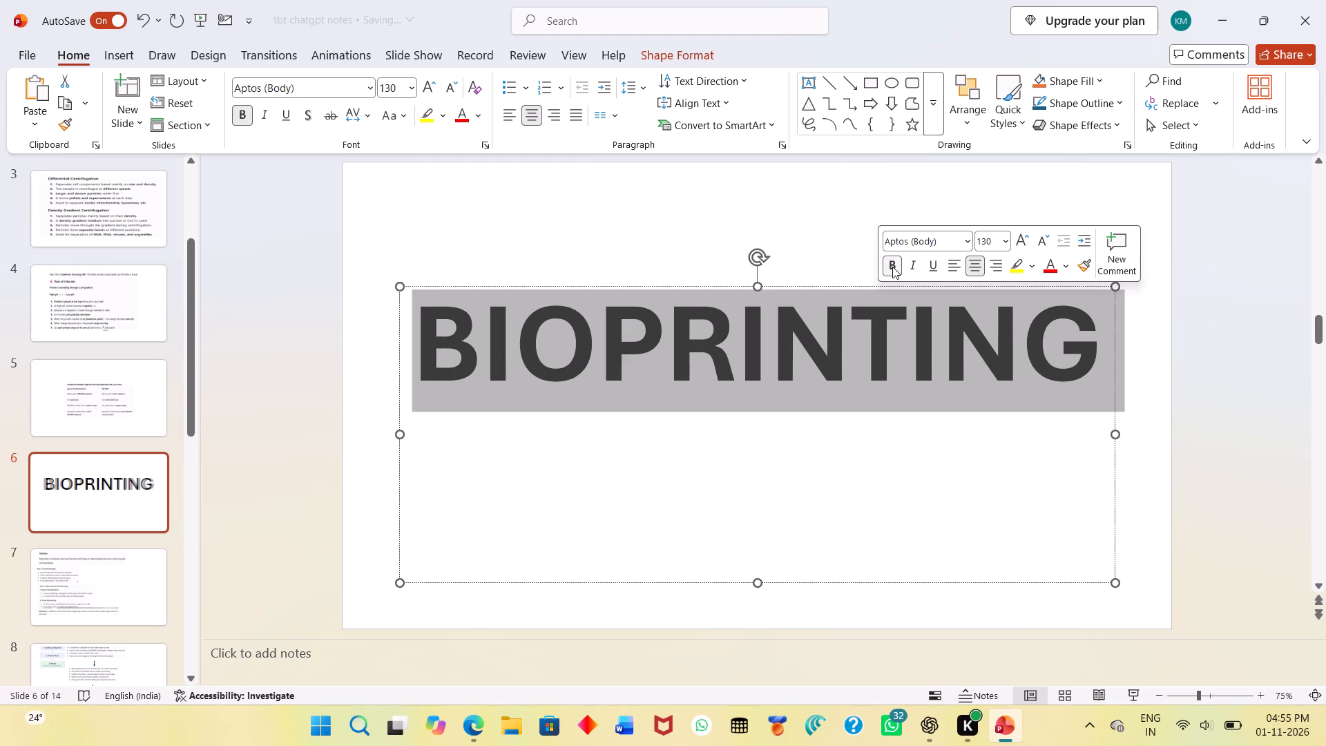
left_click(704, 216)
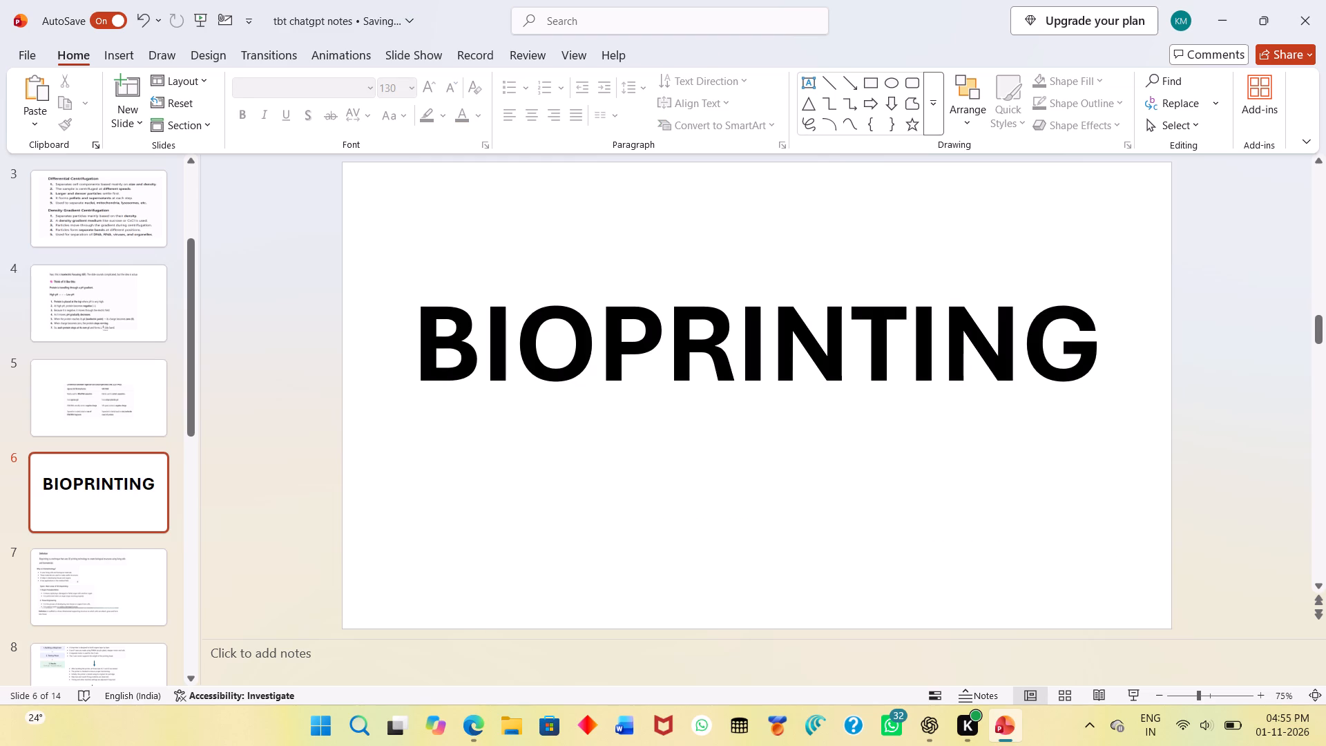
Reposition the BIOPRINTING text box so the heading sits roughly centred across the slide, slightly above its middle.
left_click(504, 336)
left_click_drag(394, 356, 385, 333)
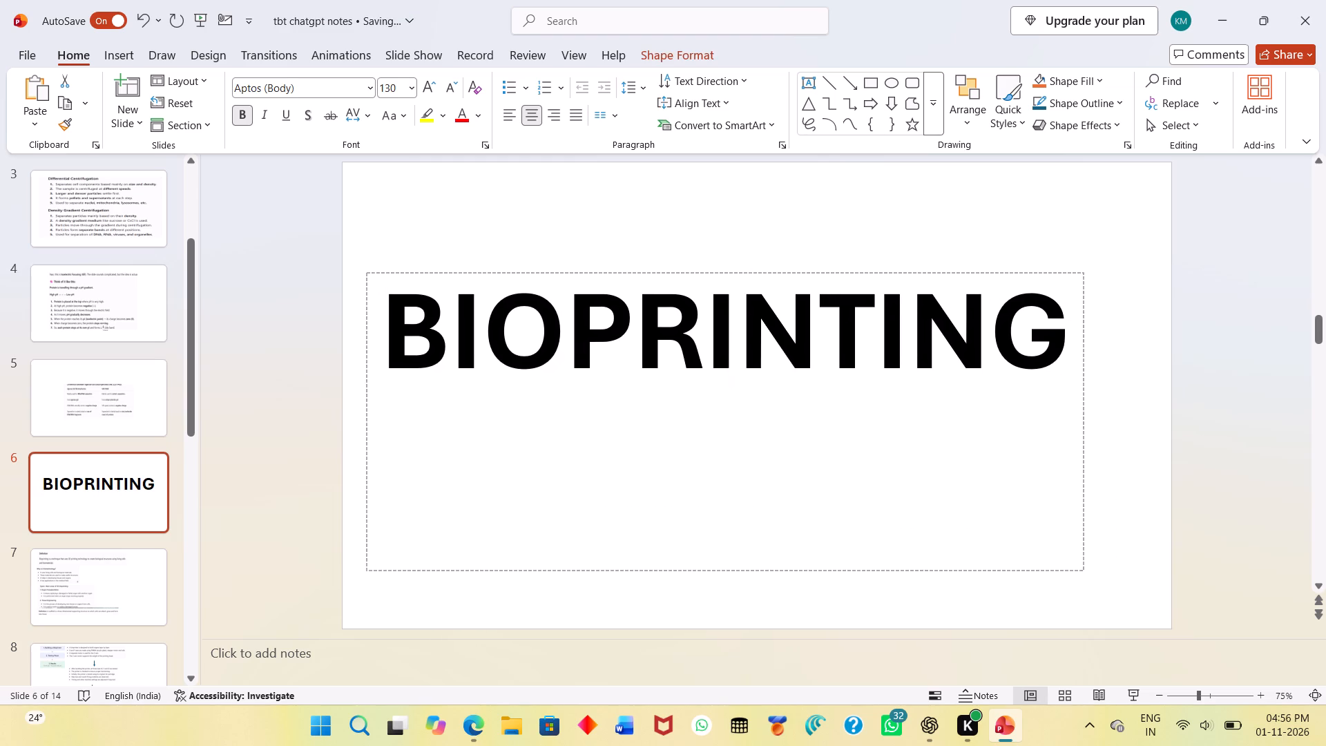
left_click_drag(385, 333, 379, 317)
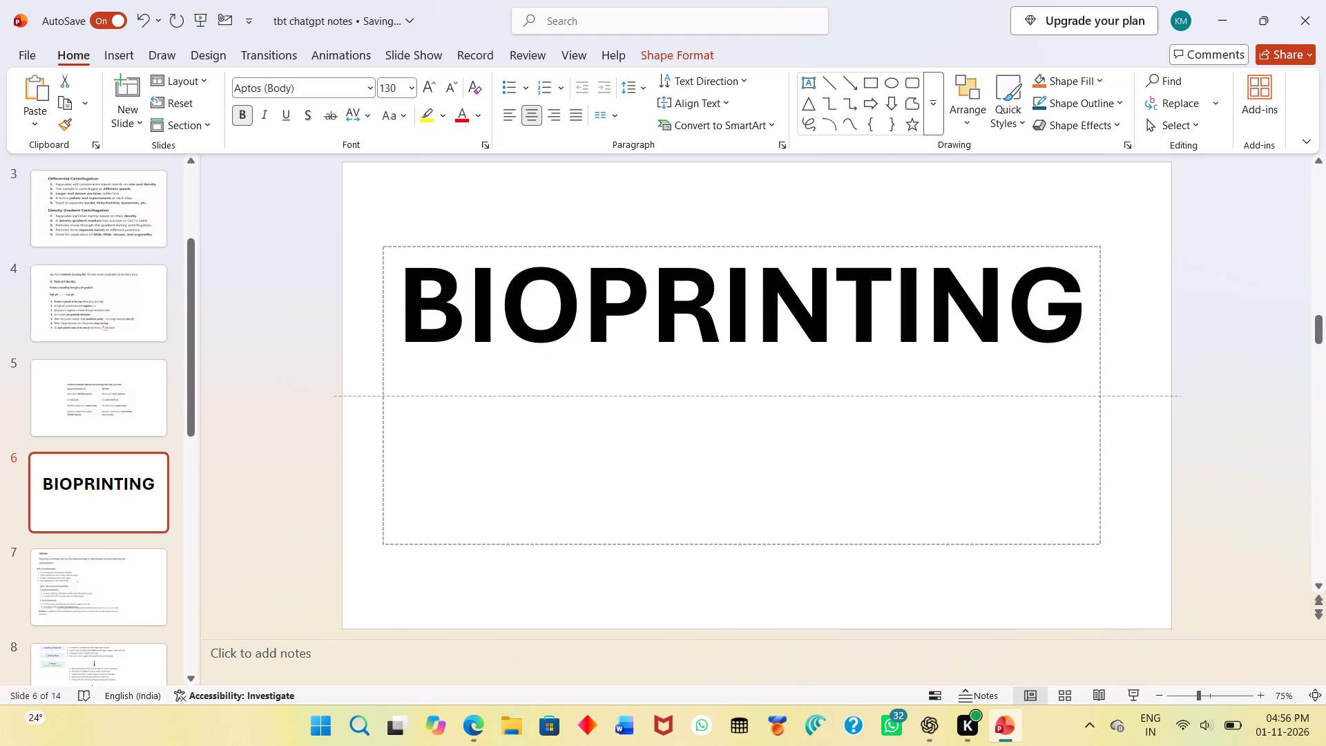
left_click_drag(379, 317, 379, 361)
left_click(637, 401)
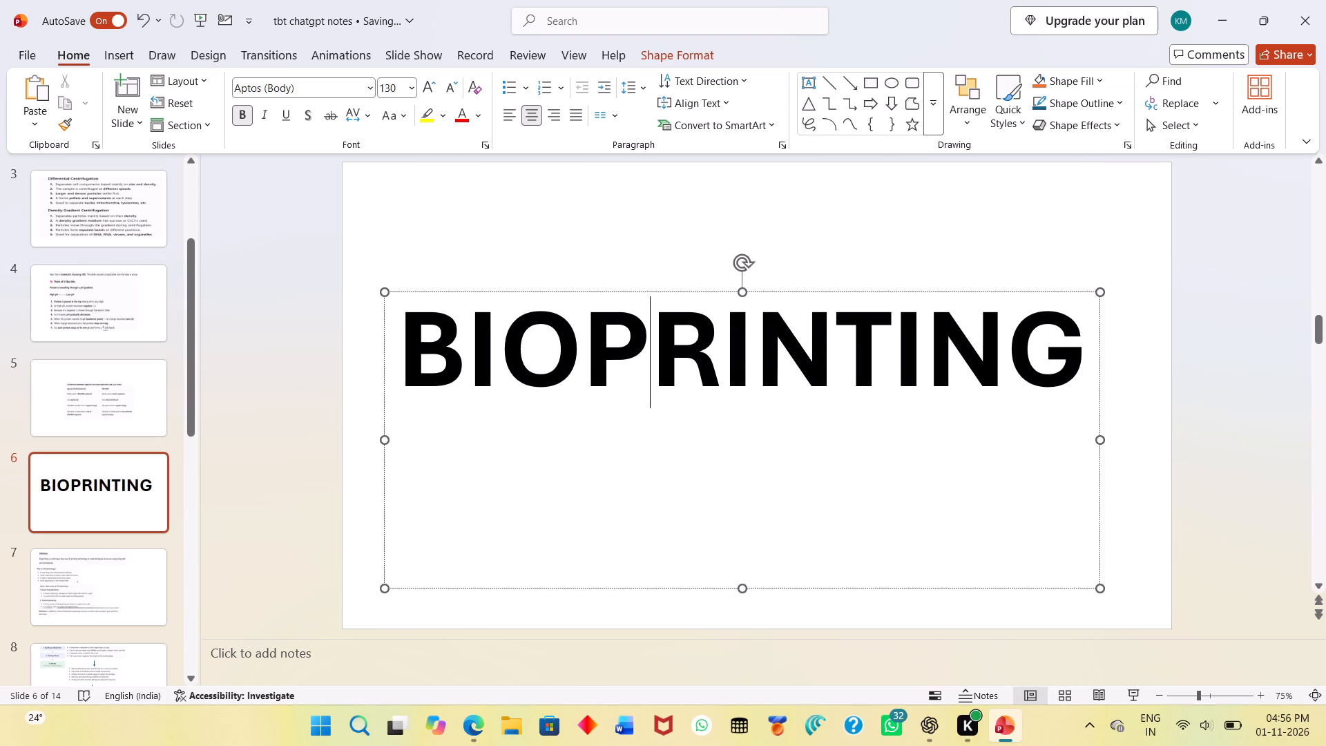
left_click(600, 242)
left_click_drag(844, 322, 1025, 323)
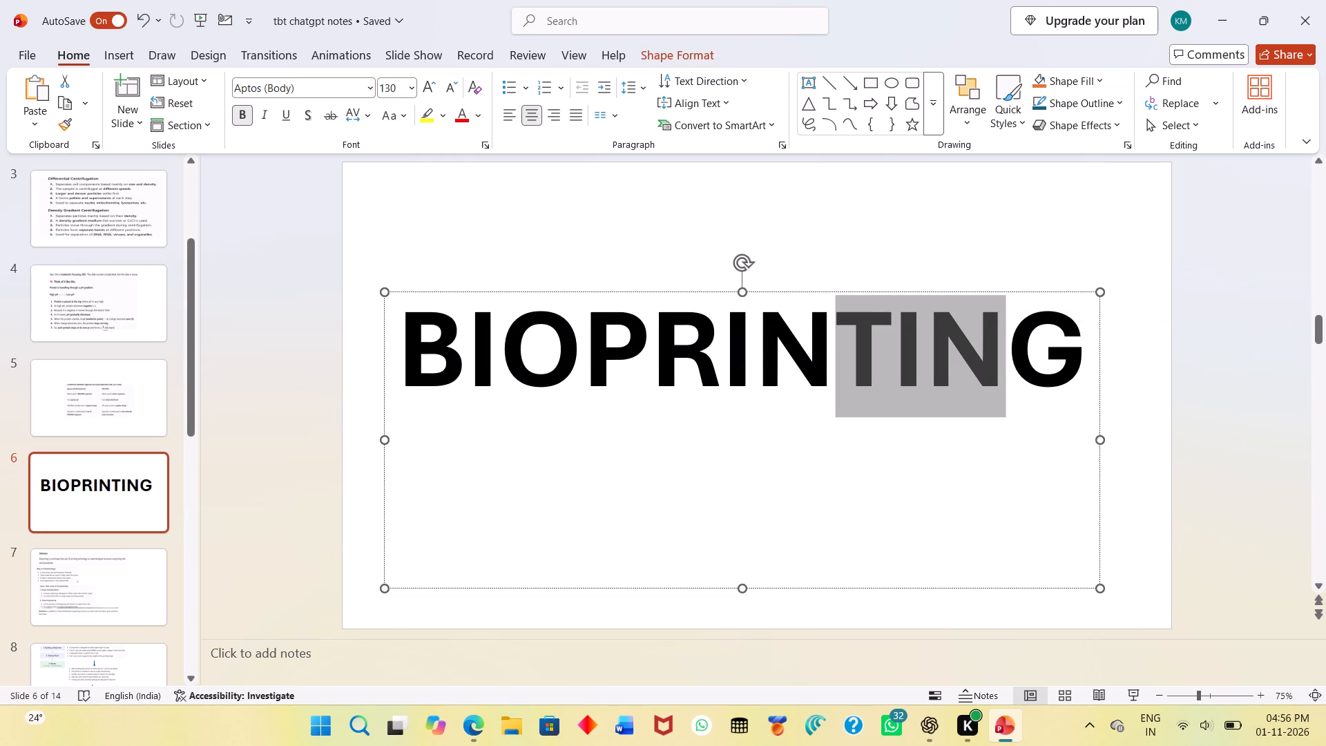
left_click_drag(1070, 484, 1099, 446)
left_click_drag(1099, 446, 1119, 438)
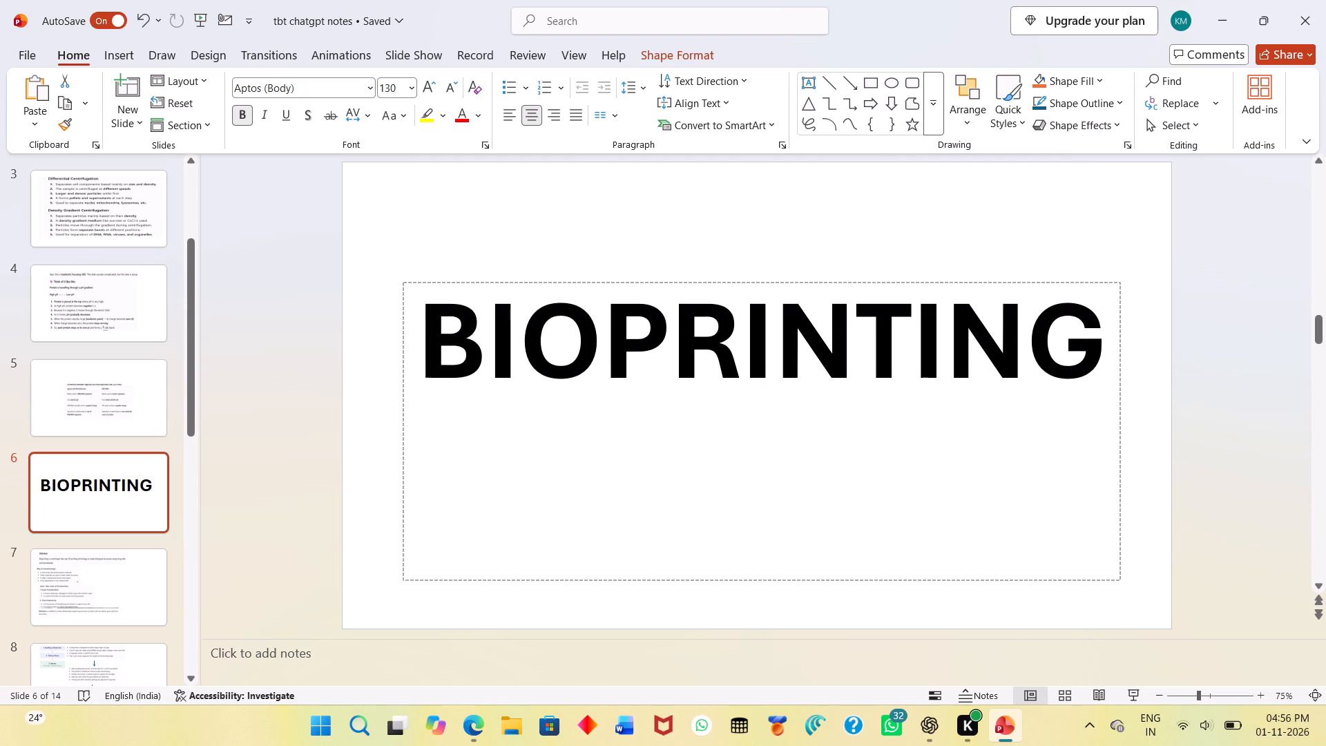
left_click_drag(1119, 438, 1119, 434)
left_click(1015, 238)
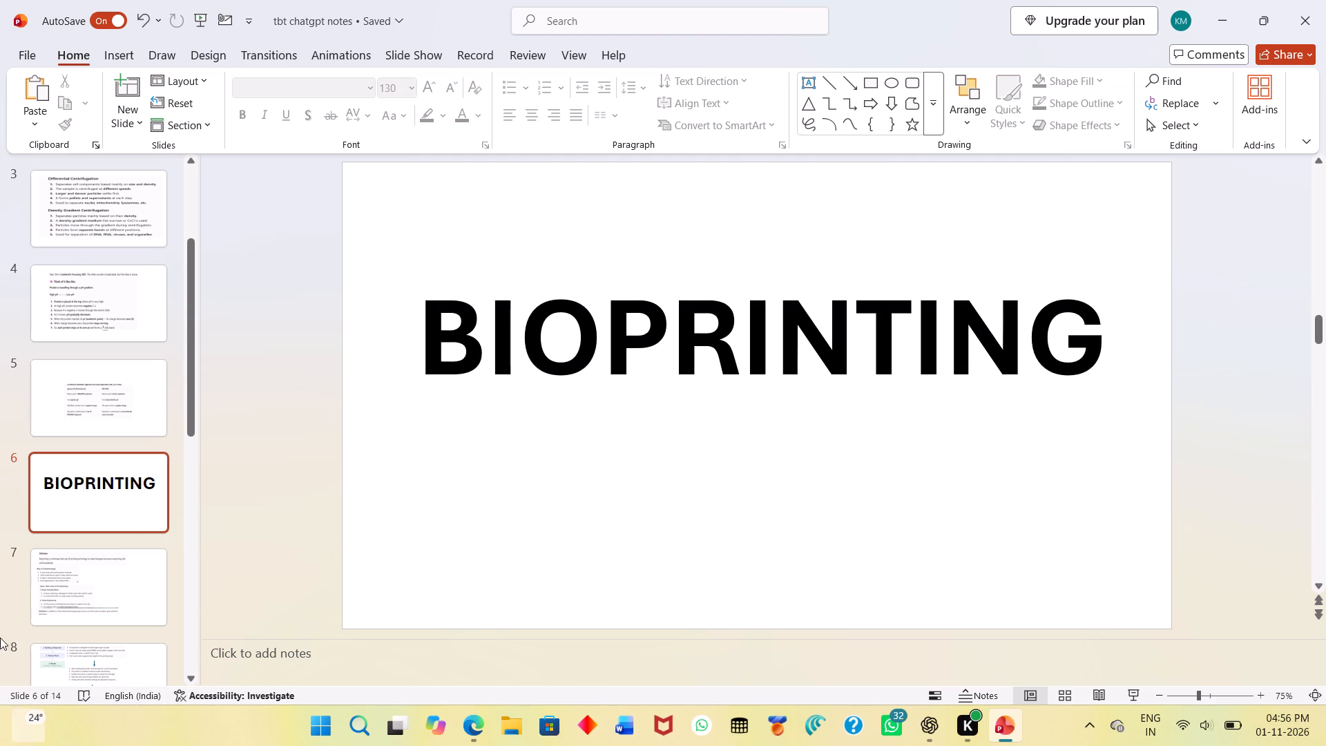
Open the bioprinting definition slide that follows the BIOPRINTING heading slide.
left_click(89, 589)
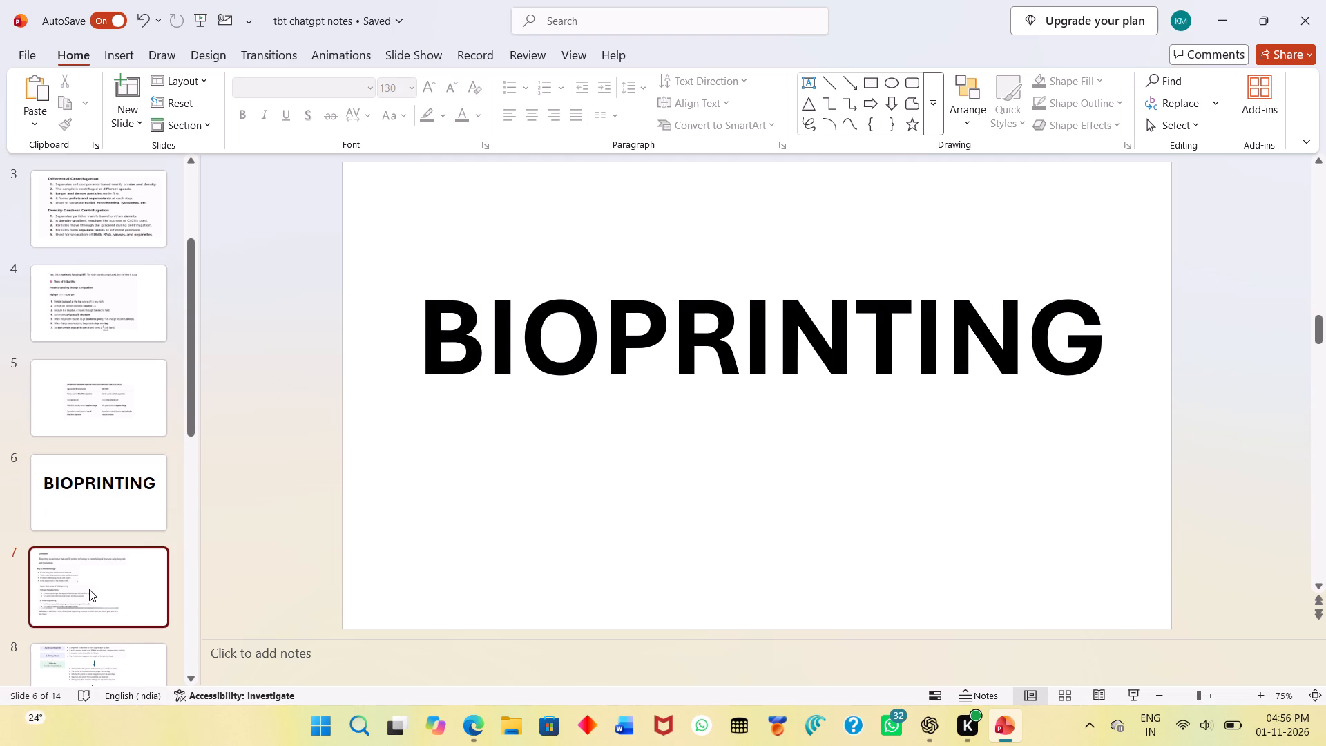
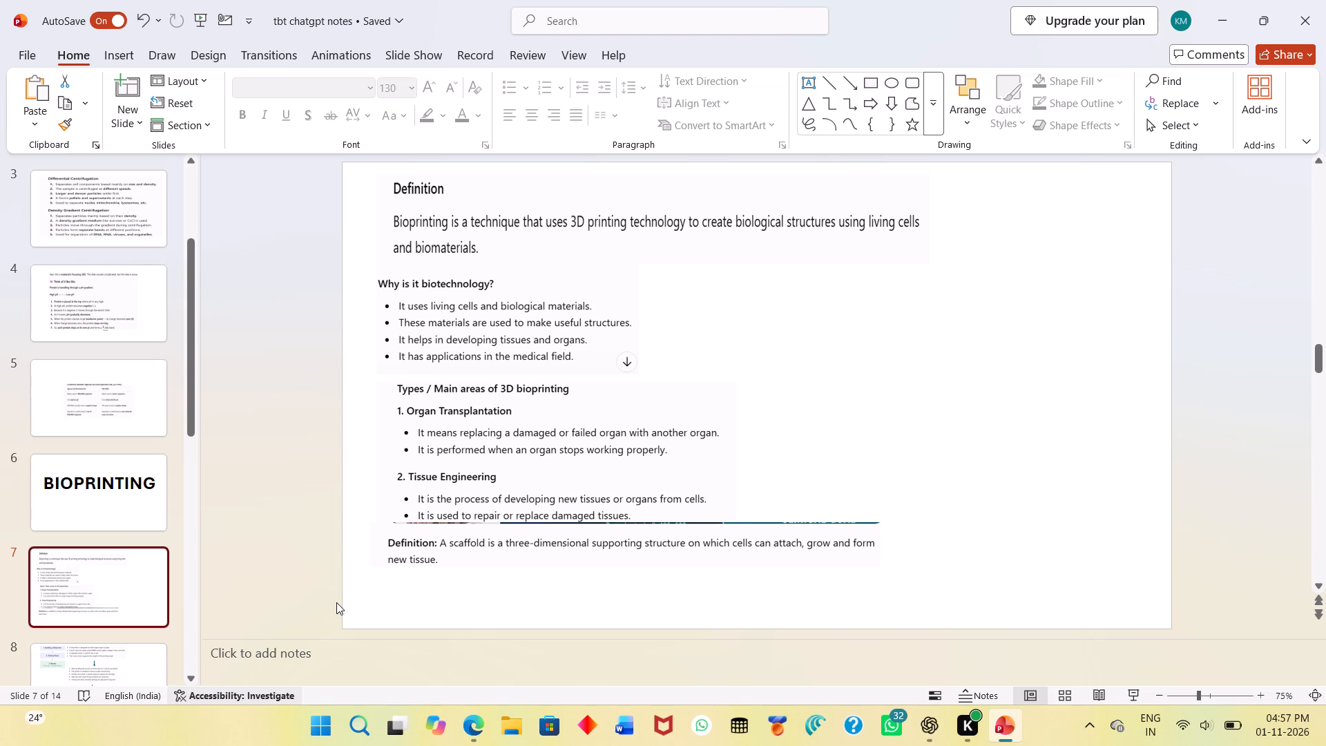
Open the slide covering building a bioprinter, the testing phase and results.
key("Down")
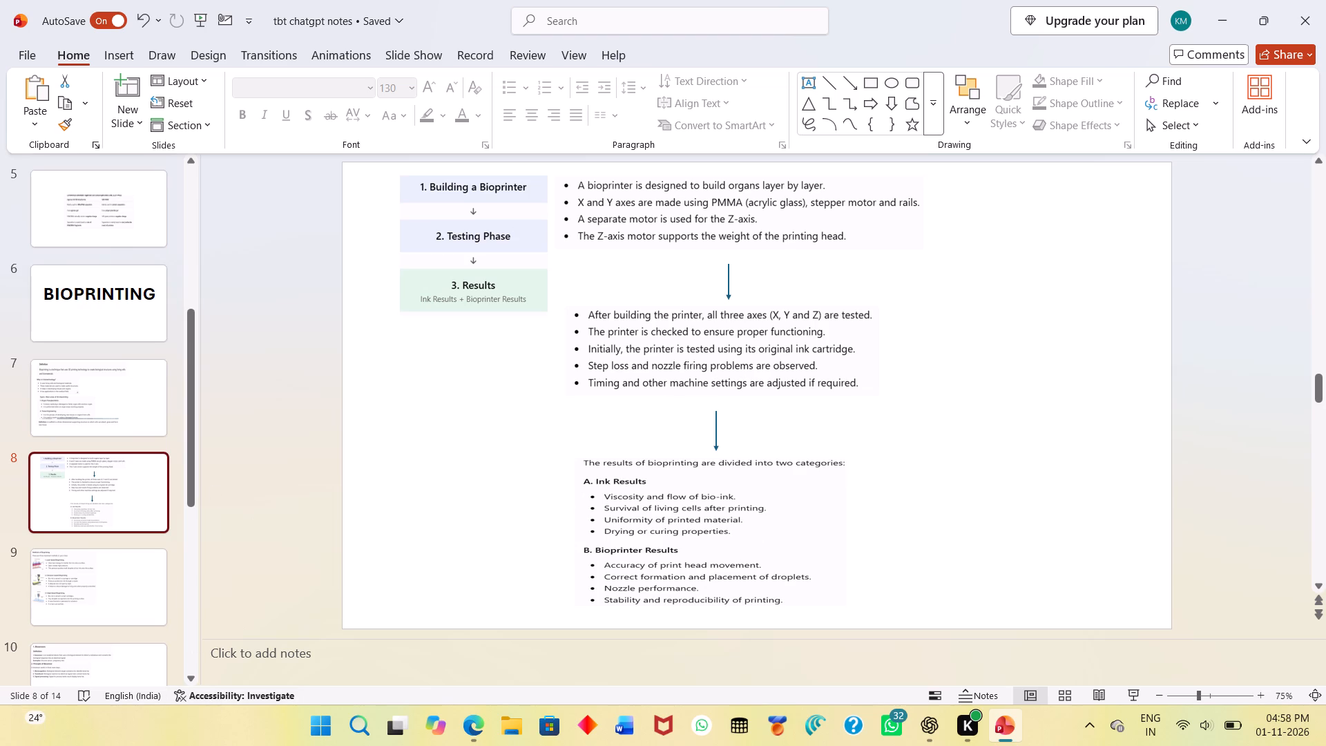
Switch to the TBT UNIT 5 PDF in Edge and go back to its opening UNIT-5 BIOPRINTING page.
left_click(461, 721)
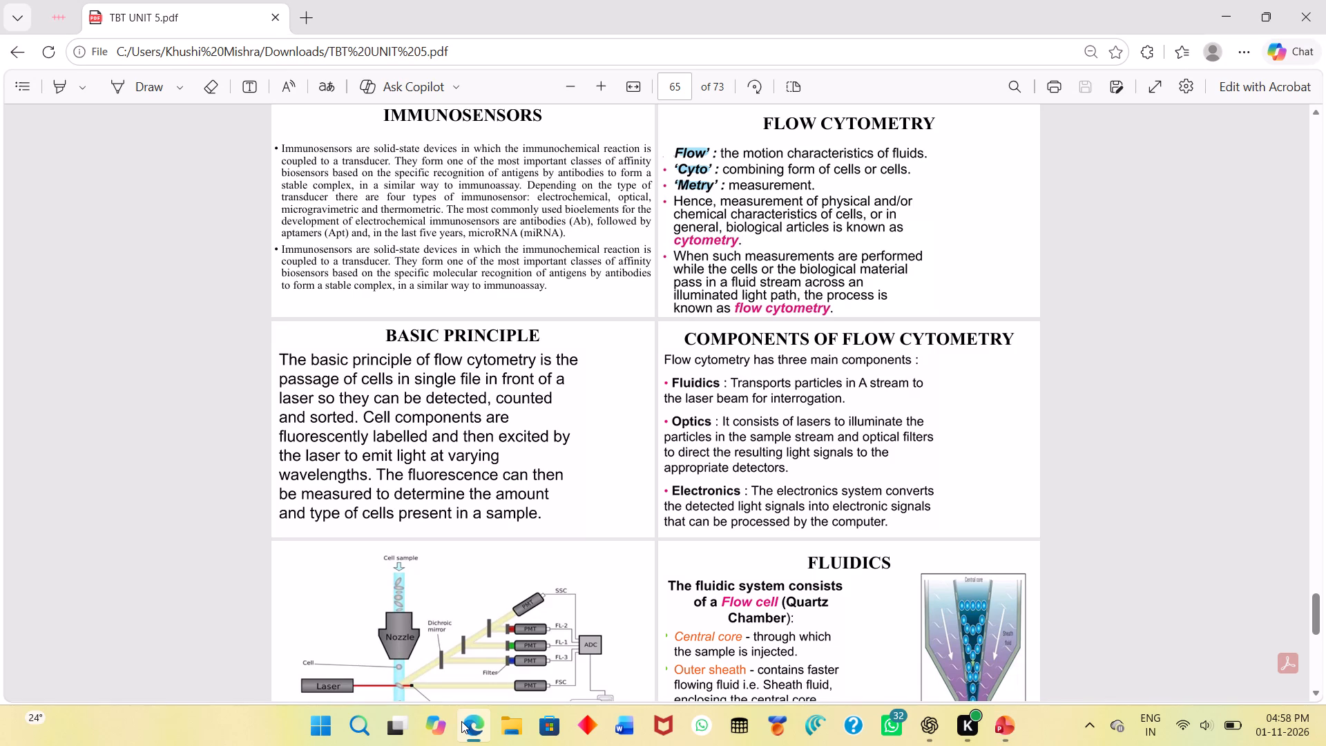
key("Up")
key("Up")
key("Up")
key("Up")
key("Up")
key("Up")
key("Up")
key("Up")
key("Up")
key("Up")
key("Up")
key("Up")
key("Up")
key("Up")
key("Up")
key("Up")
key("Up")
key("Up")
key("Up")
key("Up")
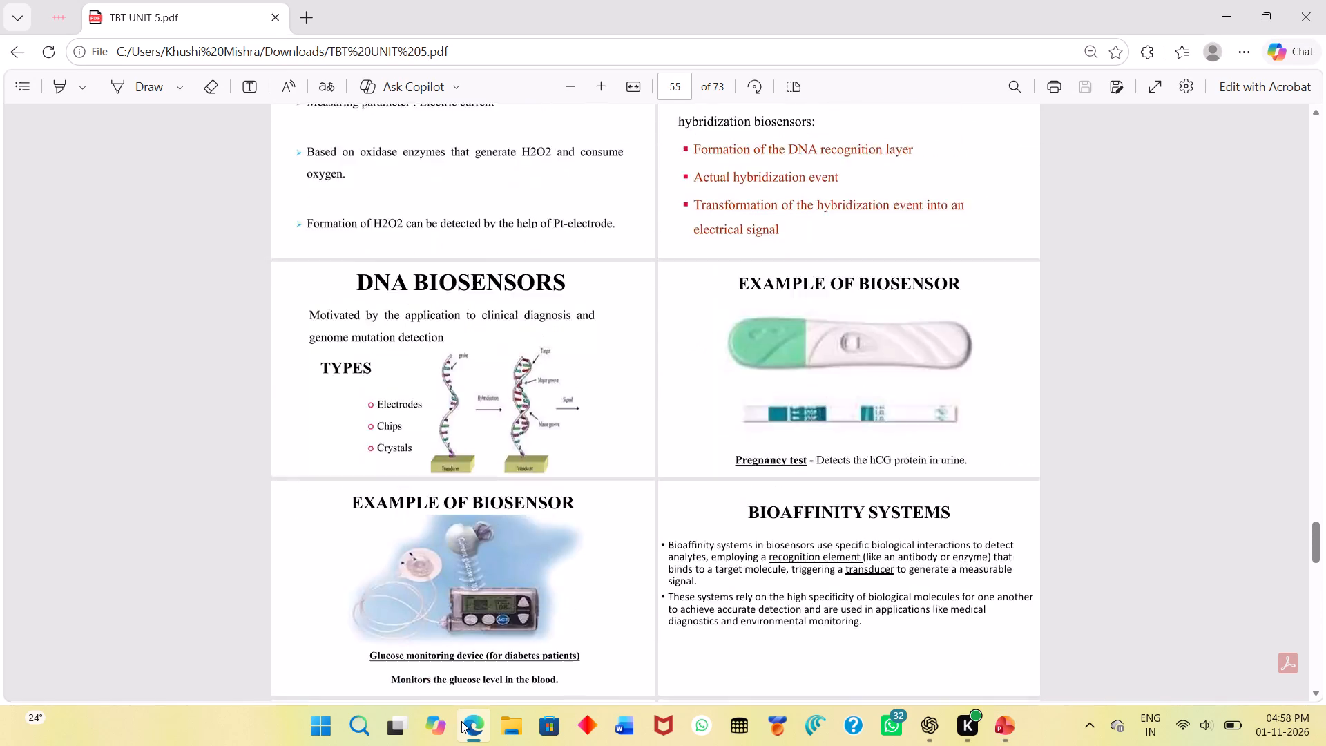
scroll(461, 721, "down", 2)
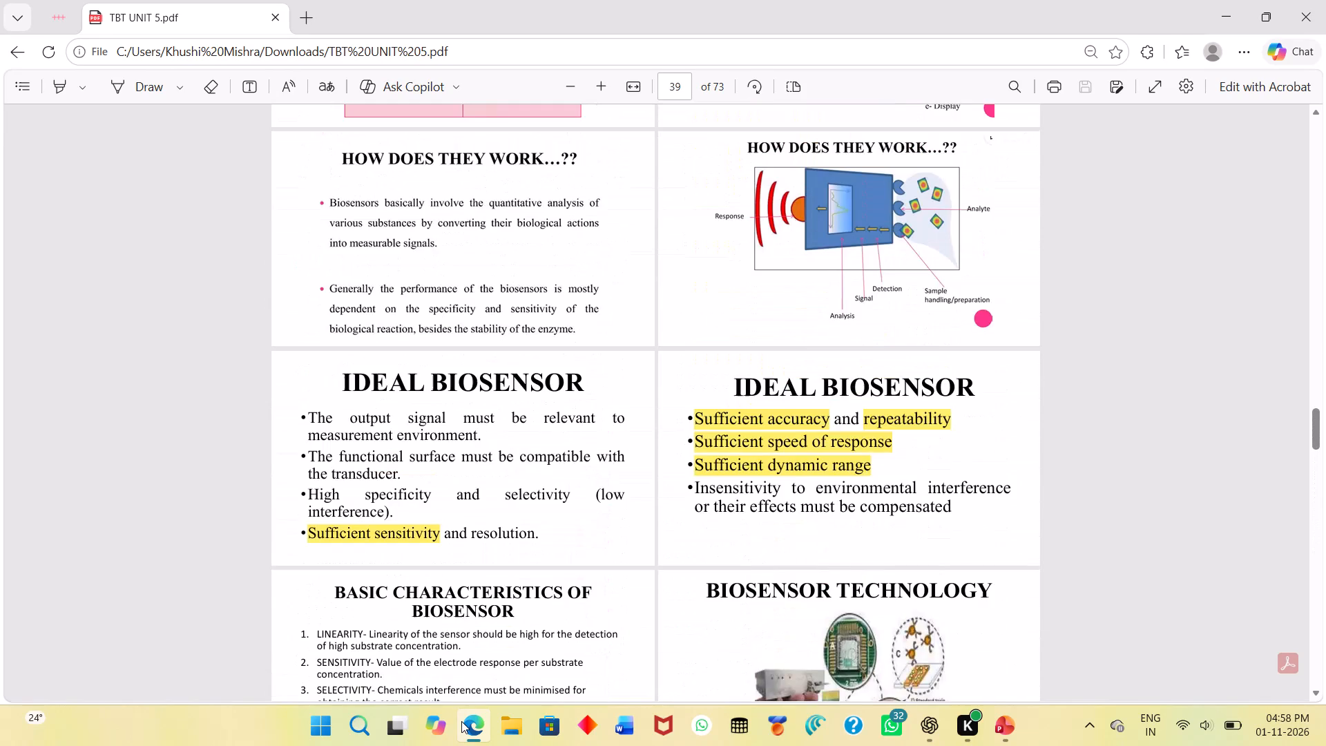
scroll(461, 721, "down", 12)
scroll(461, 721, "up", 6)
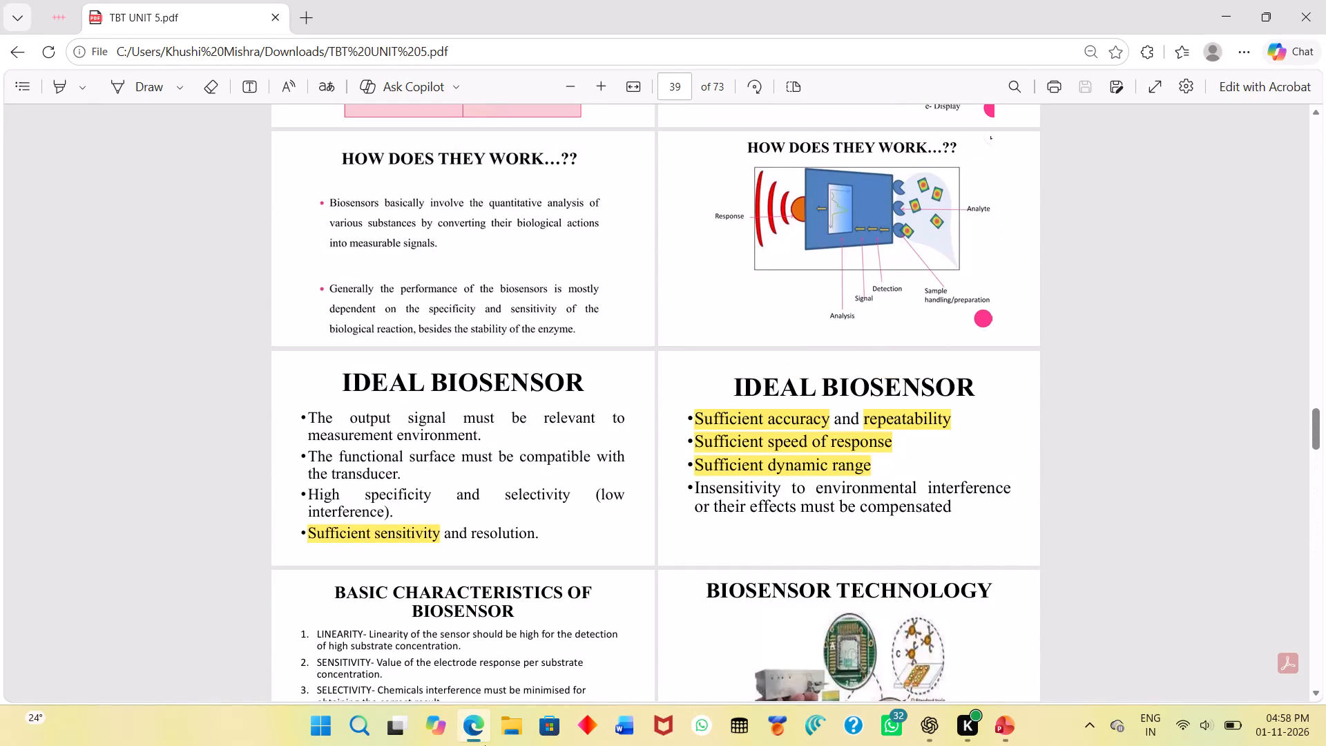
scroll(485, 745, "up", 1)
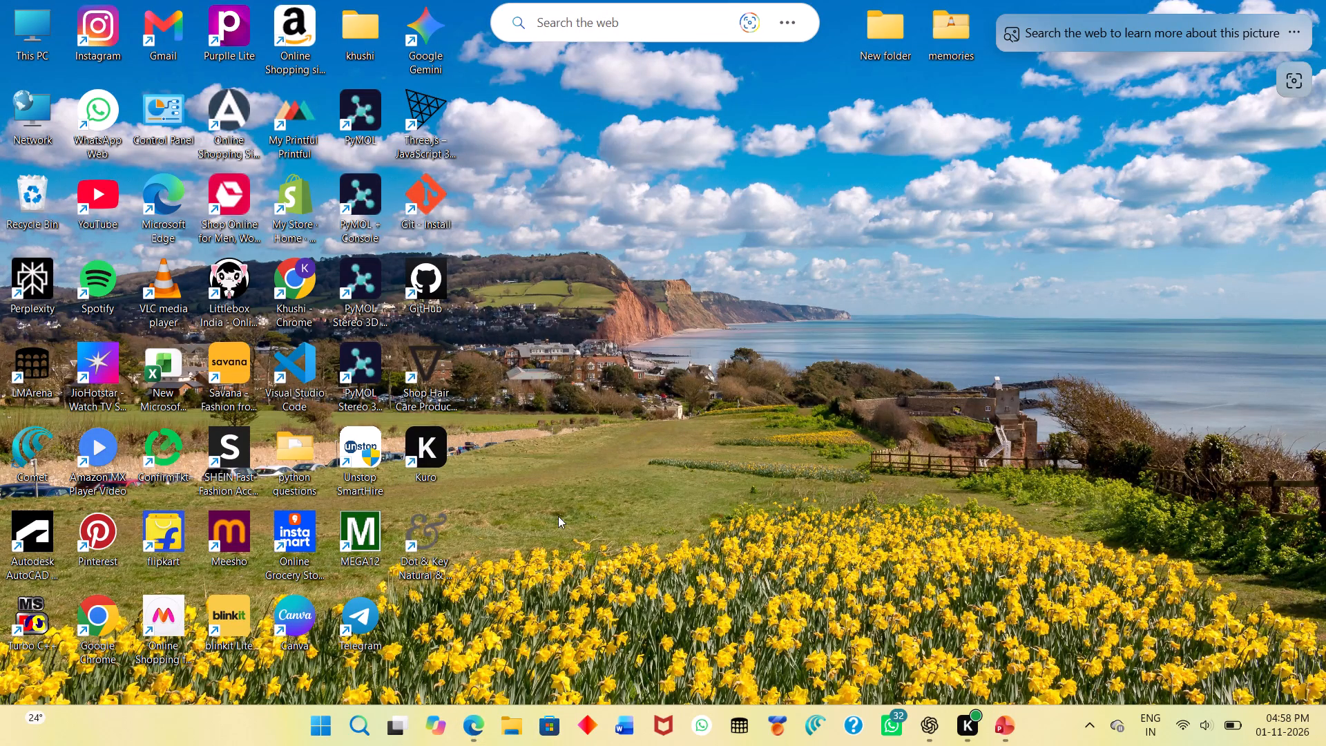
left_click(472, 710)
scroll(472, 710, "down", 3)
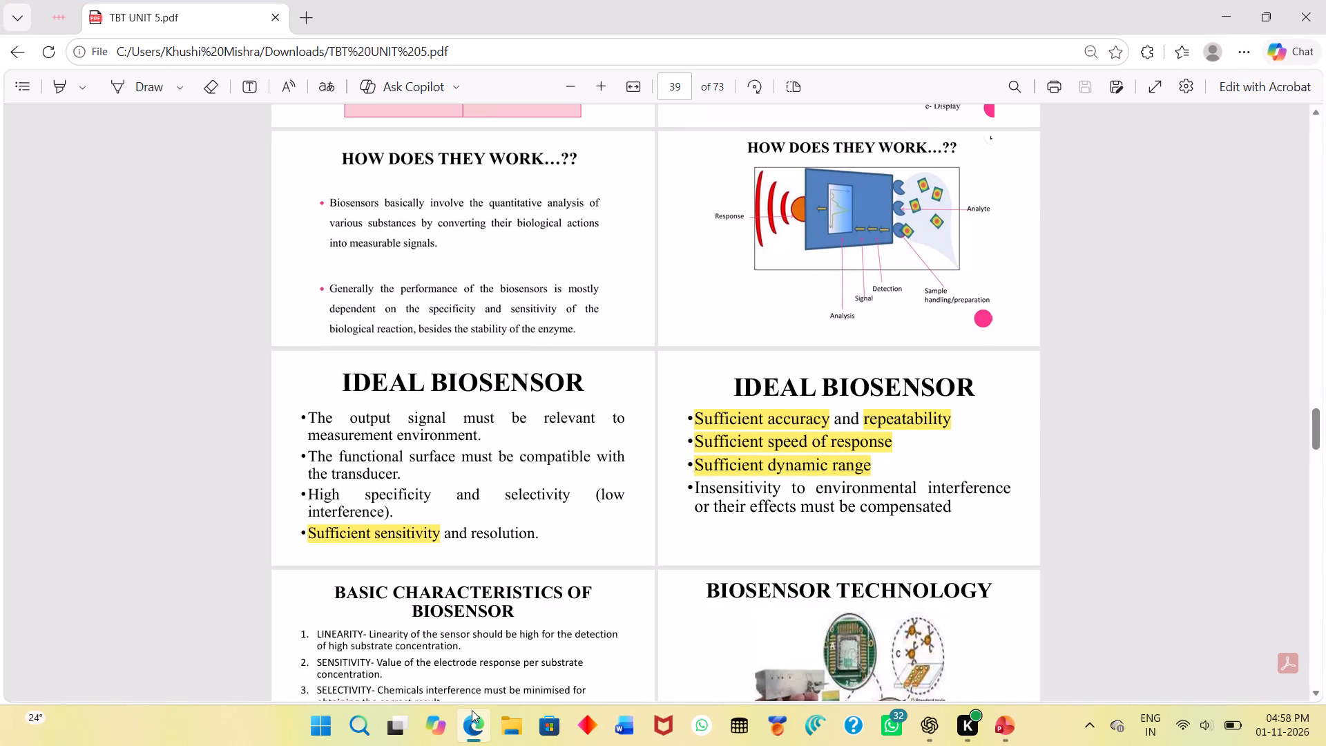
scroll(472, 710, "down", 2)
scroll(532, 461, "up", 9)
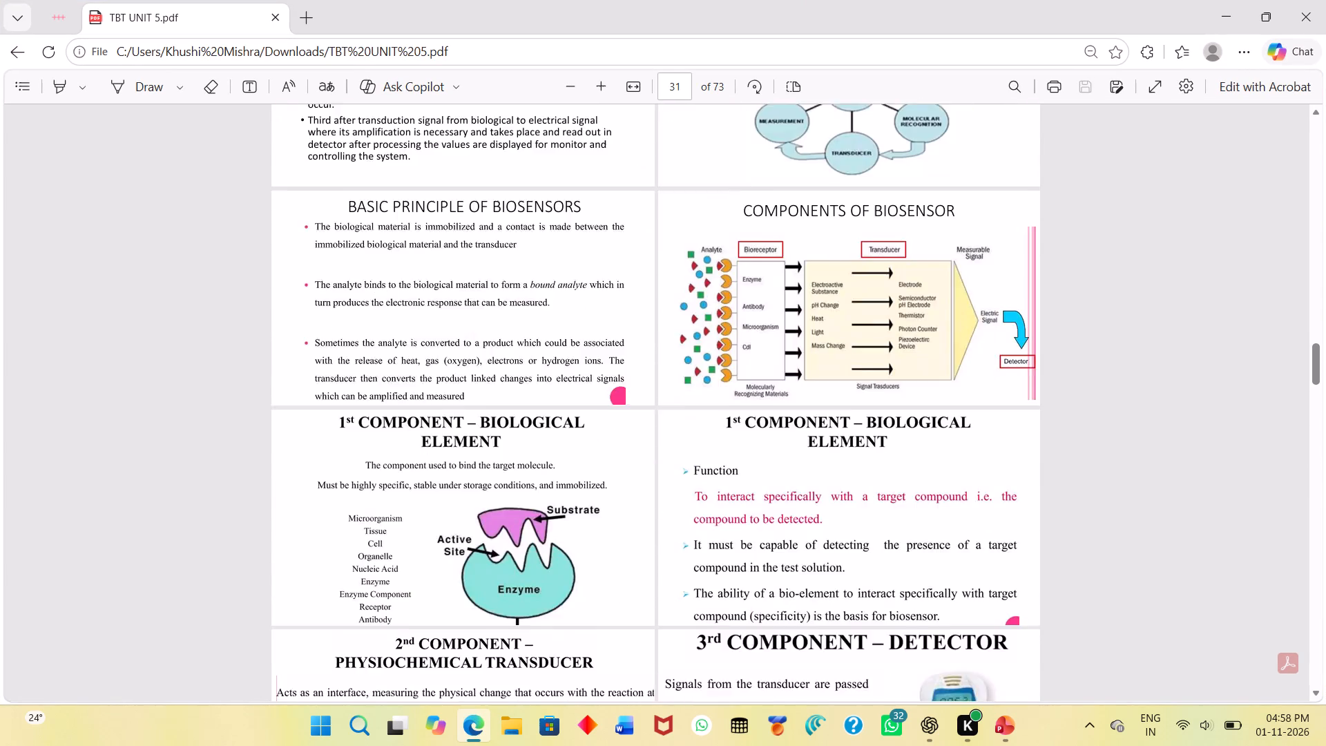
scroll(532, 461, "up", 12)
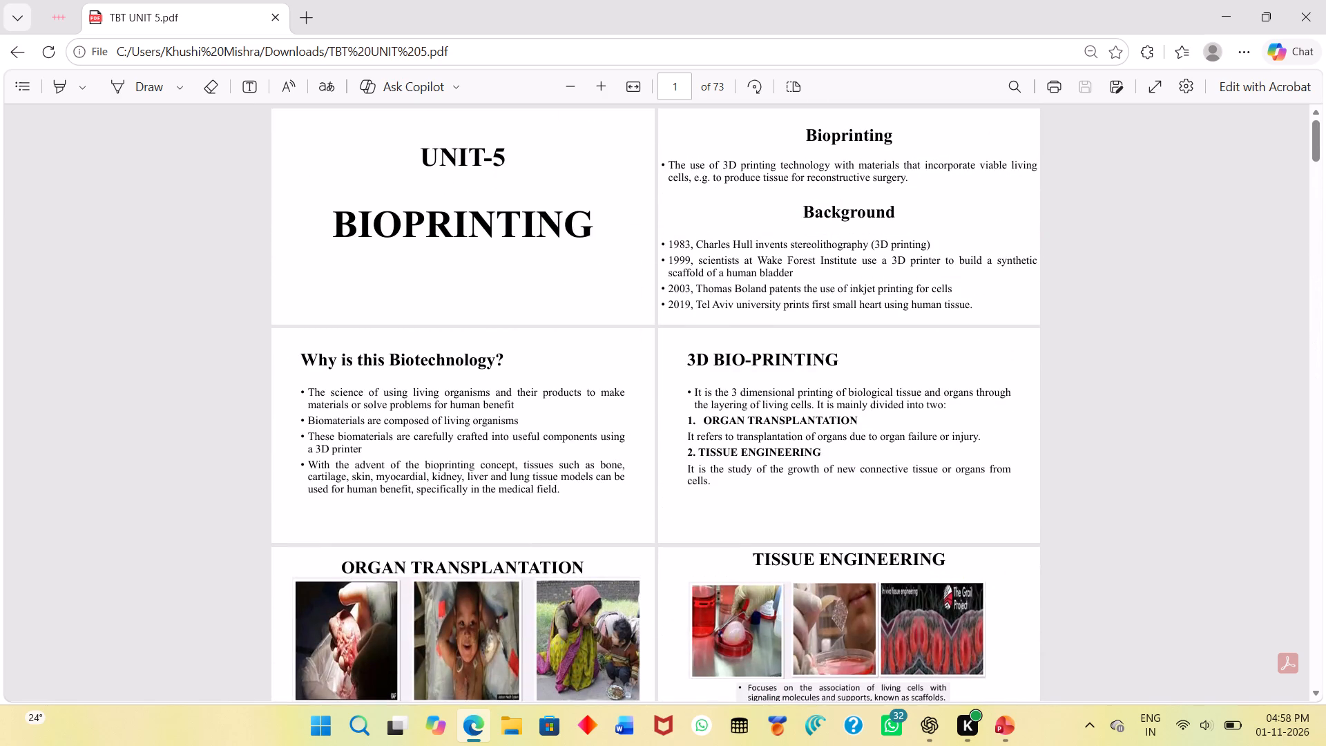
Look through the PDF's bioprinting pages as far as the BIOSENSORS title page.
scroll(532, 461, "down", 9)
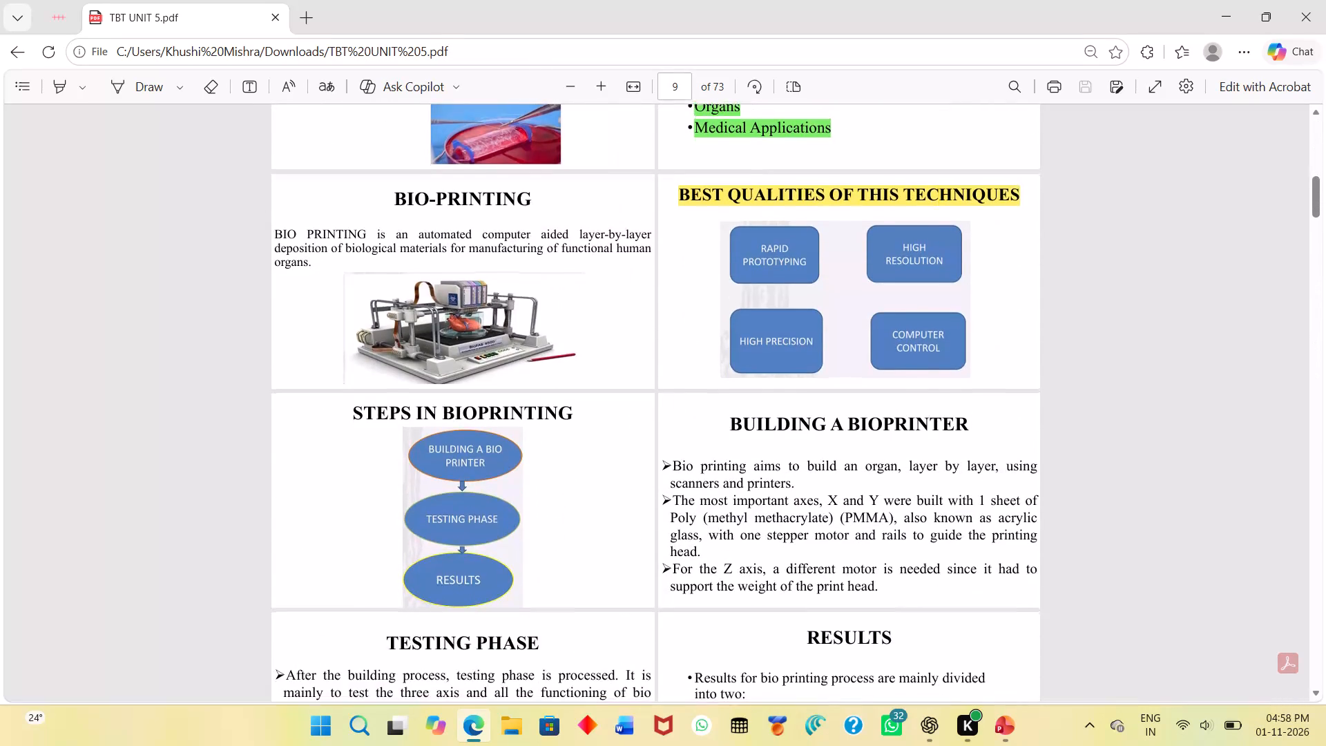
scroll(532, 461, "down", 8)
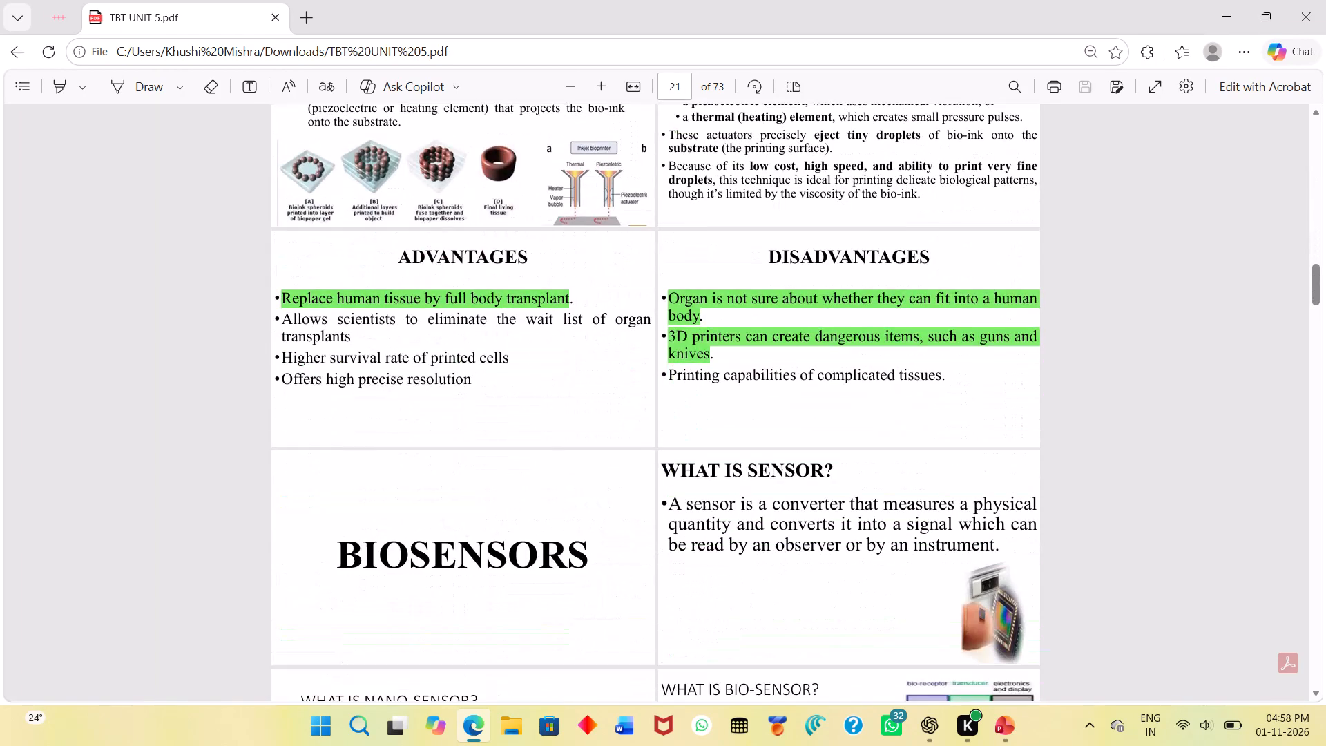
scroll(532, 461, "down", 1)
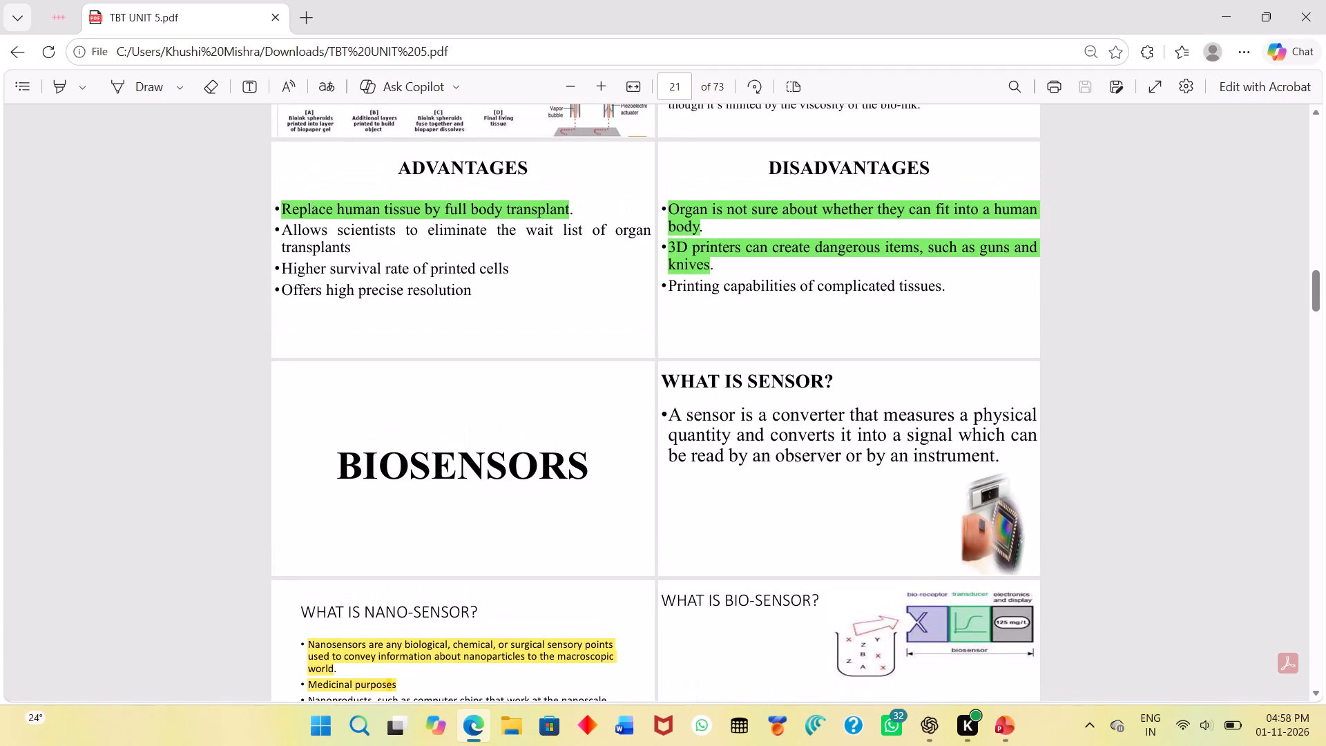
Examine the PDF's Steps in Bioprinting, Building a Bioprinter, Testing Phase and Results pages, and return to the matching slide in PowerPoint.
key("Up")
key("Up")
key("Up")
key("Up")
key("Up")
key("Up")
key("Up")
key("Up")
key("Up")
key("Up")
key("Up")
key("Up")
key("Up")
key("Up")
key("Up")
key("Up")
key("Up")
key("Up")
key("Up")
key("Up")
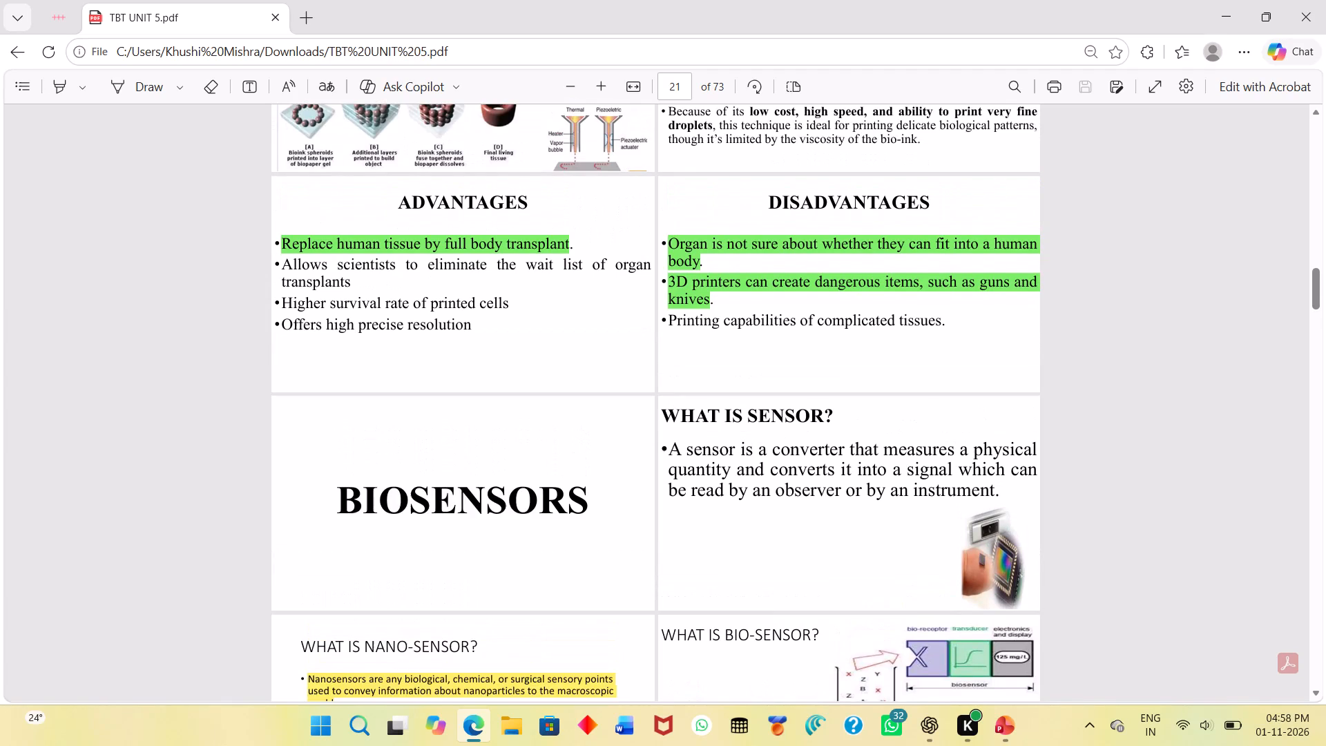
key("Up")
key("Up")
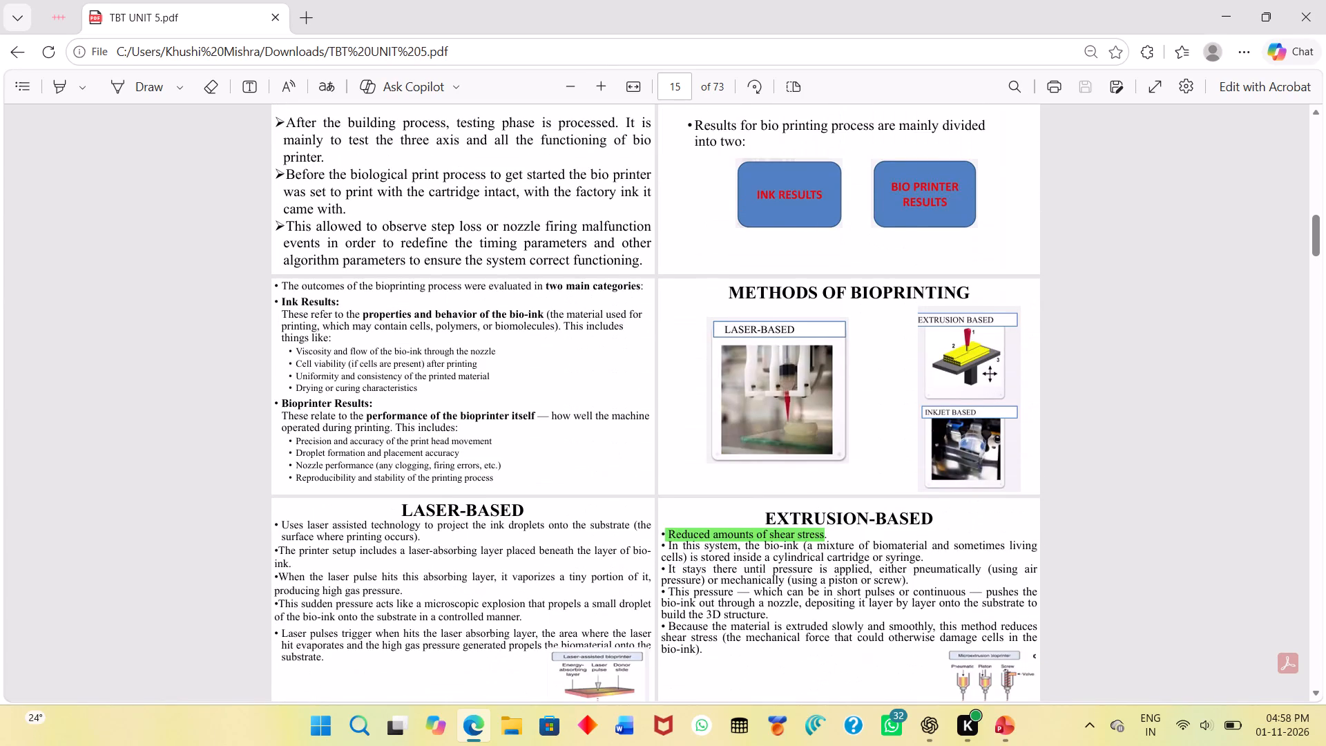
key("Up")
key("Up")
key("Up")
key("Up")
key("Up")
key("Up")
key("Up")
key("Up")
key("Up")
key("Up")
key("Up")
key("Up")
key("Up")
key("Up")
key("Up")
key("Up")
key("Up")
key("Up")
key("Up")
key("Up")
key("Up")
key("Up")
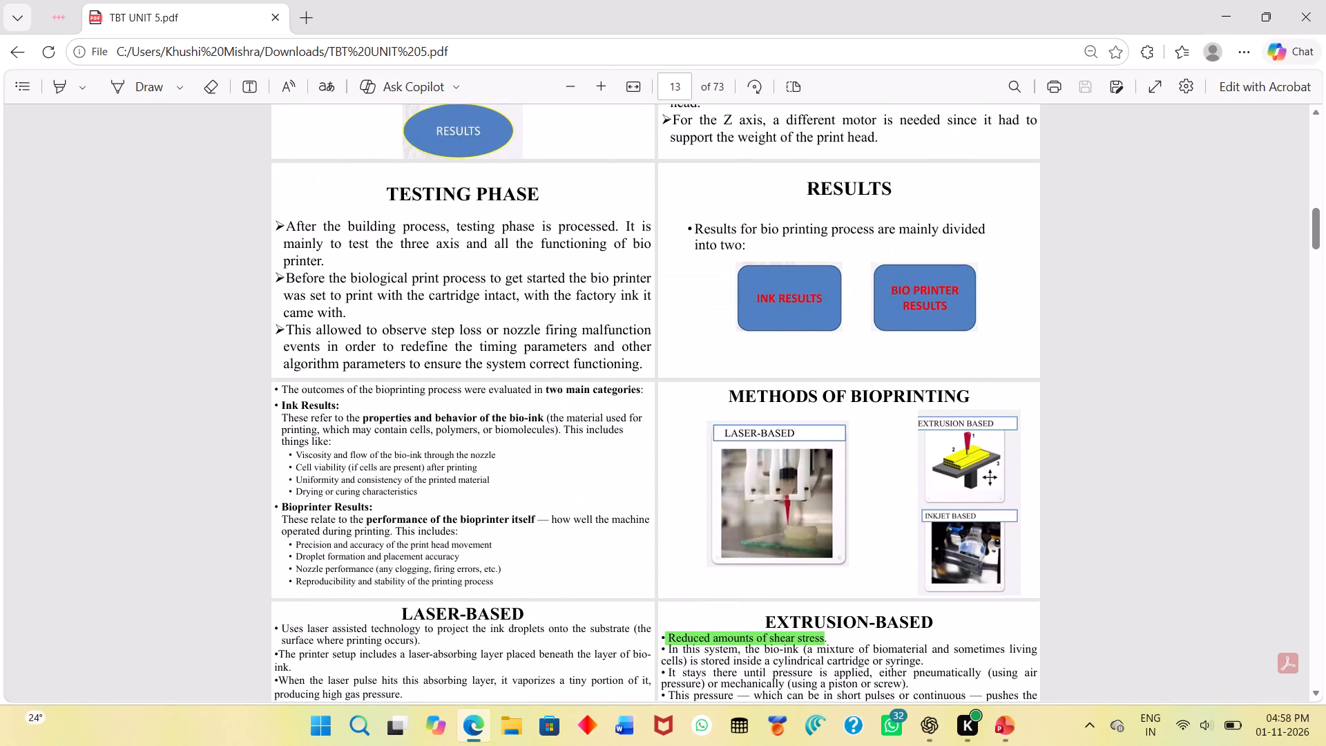
key("Down")
key("Down")
key("Down")
key("Down")
key("Down")
key("Down")
key("Down")
key("Down")
key("Down")
key("Down")
key("Down")
key("Down")
key("Down")
key("Down")
key("Down")
key("Down")
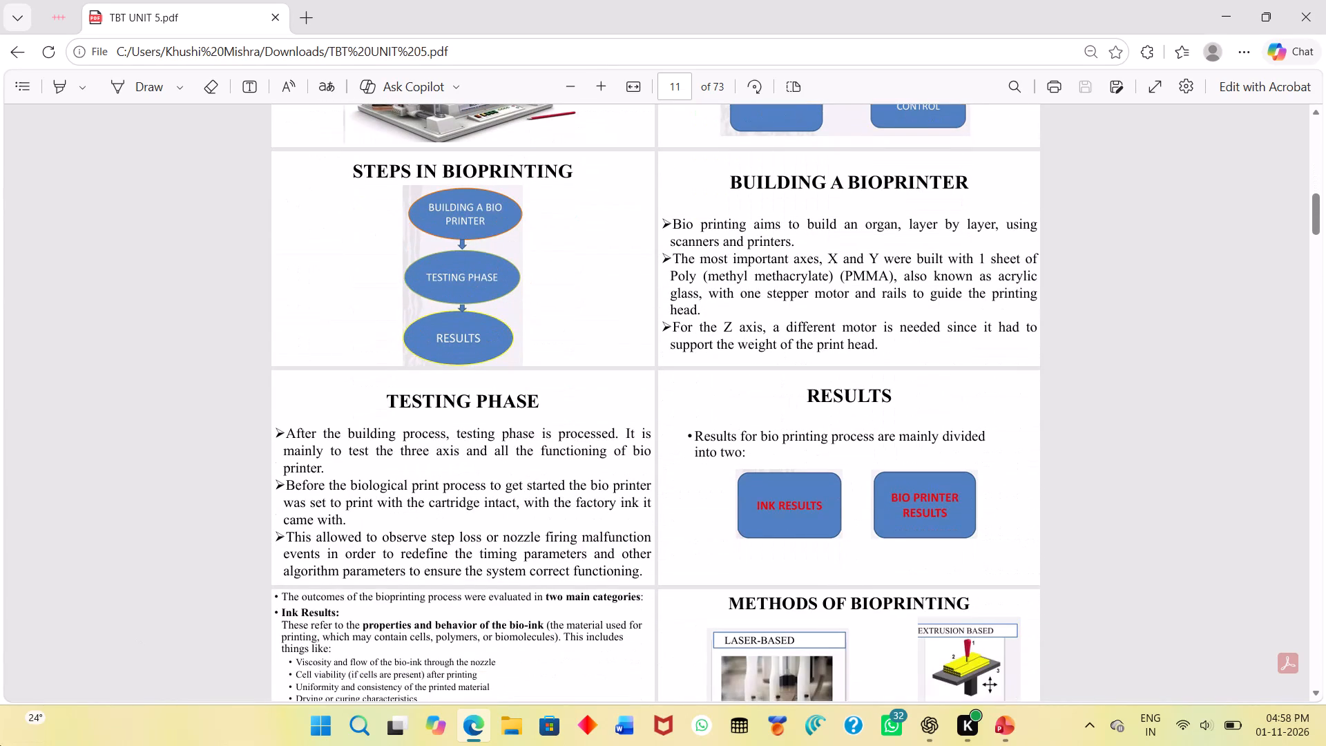
left_click(1001, 734)
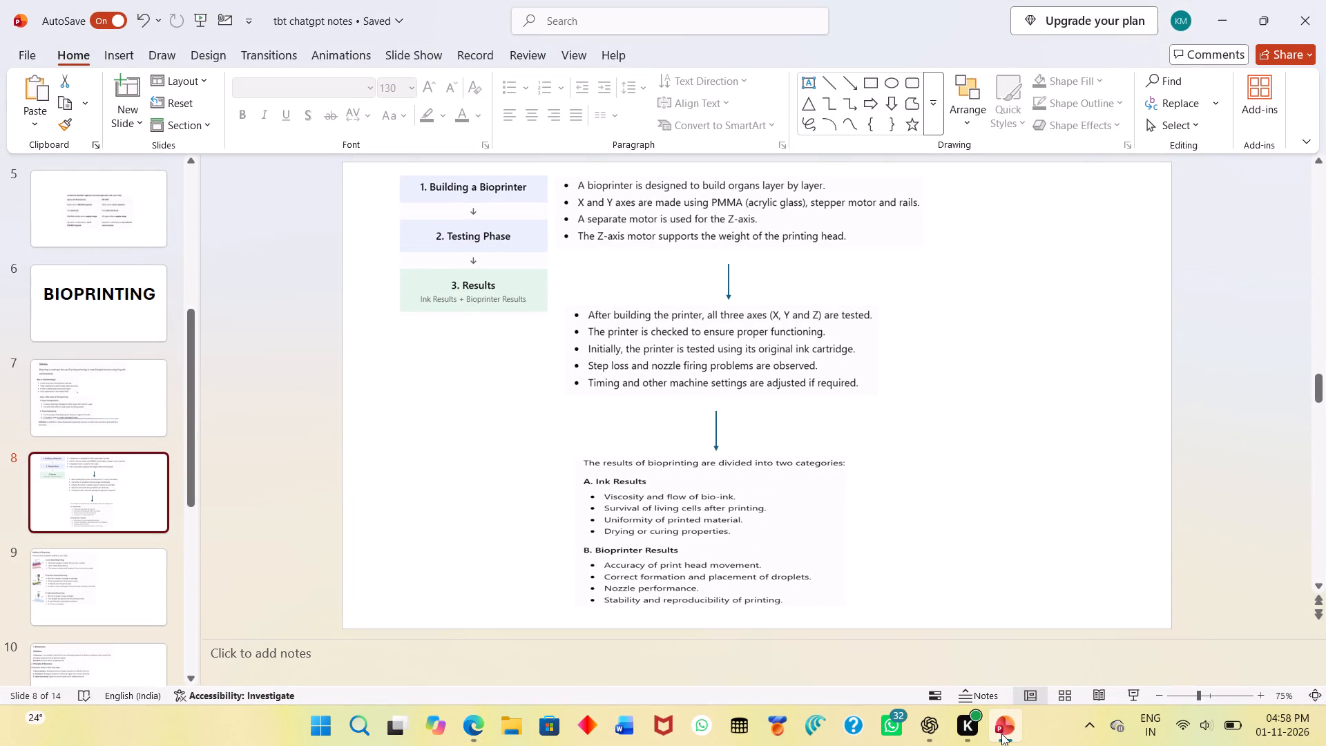
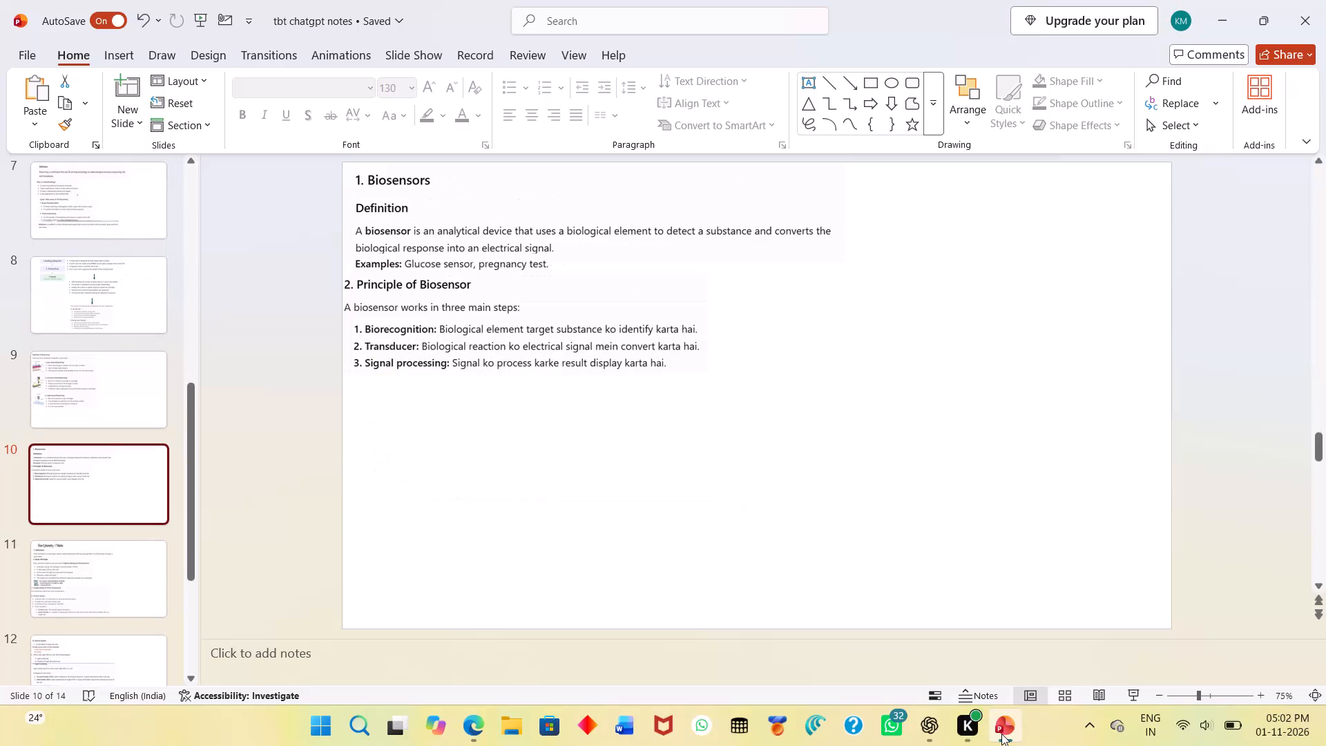
Look over the Biosensors and Flow Cytometry slides, and go back to the opening slides of the deck.
key("Down")
key("Up")
key("Up")
key("Down")
key("Down")
key("Down")
key("Up")
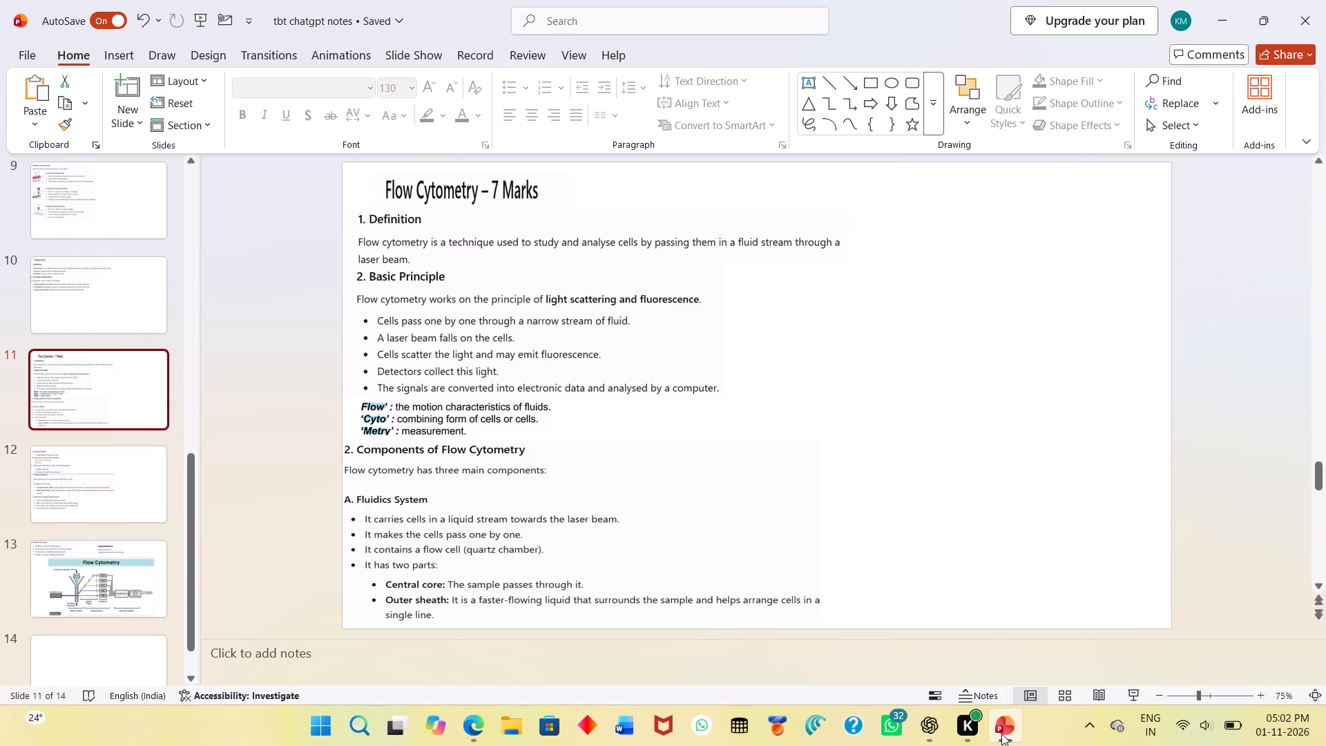
key("Up")
key("Up")
key("Up")
key("Up")
key("Up")
key("Up")
key("Up")
key("Up")
key("Up")
key("Up")
key("Up")
key("Up")
key("Up")
key("Up")
key("Up")
key("Up")
key("Up")
Look through the deck from the centrifugation slide past the electrophoresis and bioprinting slides to the blank last slide.
key("Down")
key("Down")
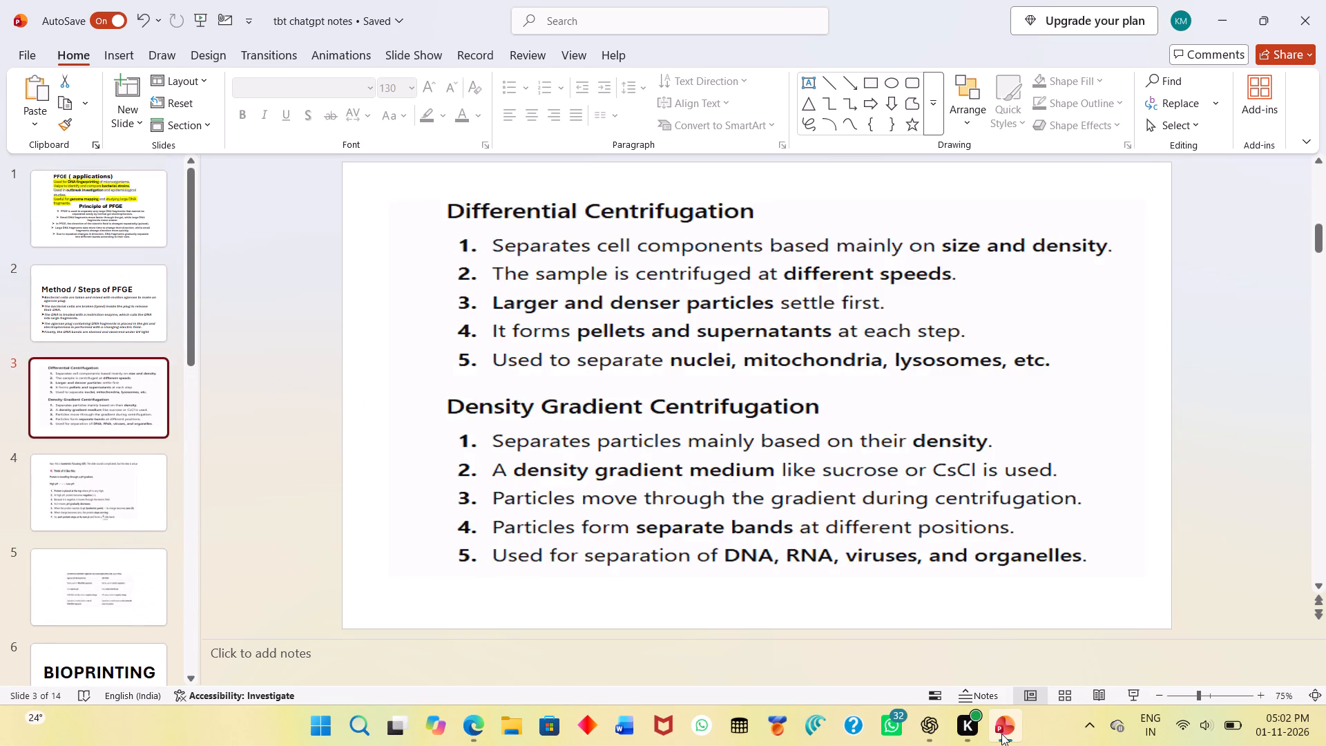
key("Down")
key("Down")
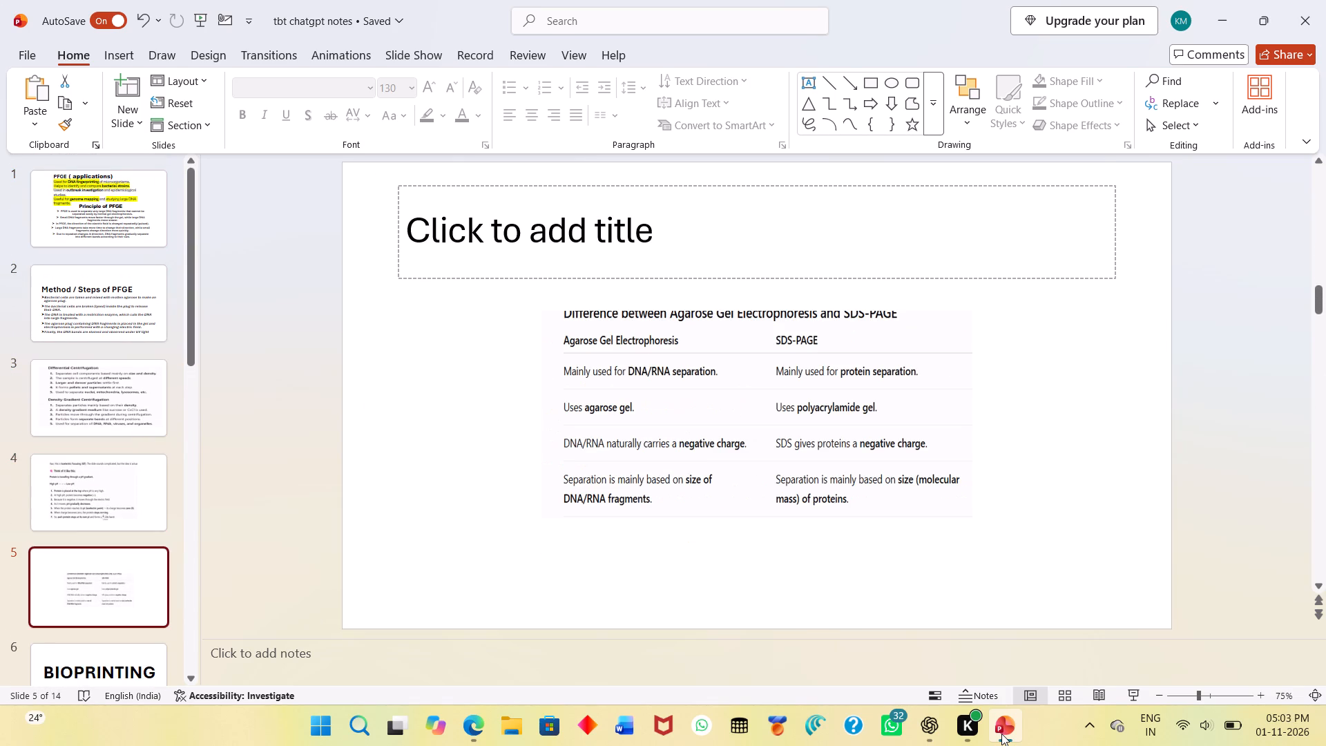
key("Down")
key("Down")
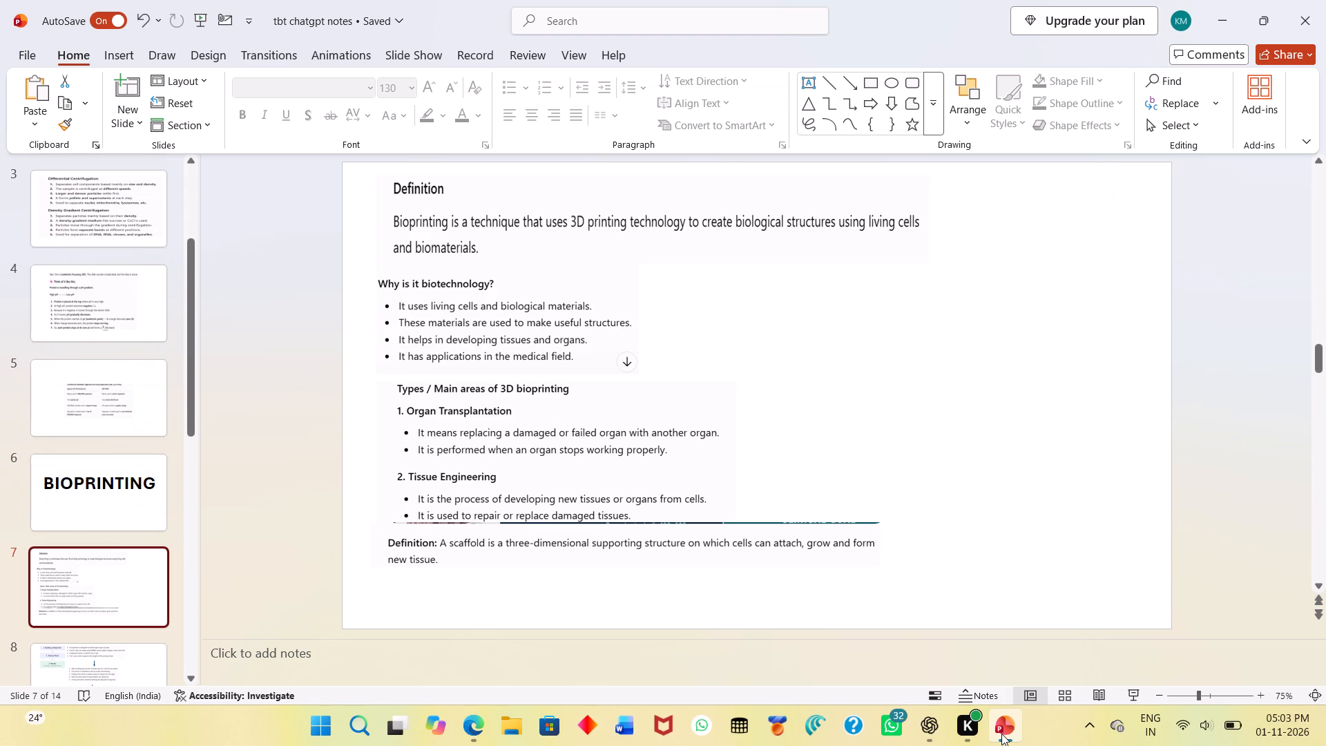
key("Down")
key("Down")
key("Down")
key("Down")
key("Down")
key("Down")
key("Down")
key("Down")
key("Down")
key("Down")
key("Down")
key("Down")
key("Down")
key("Down")
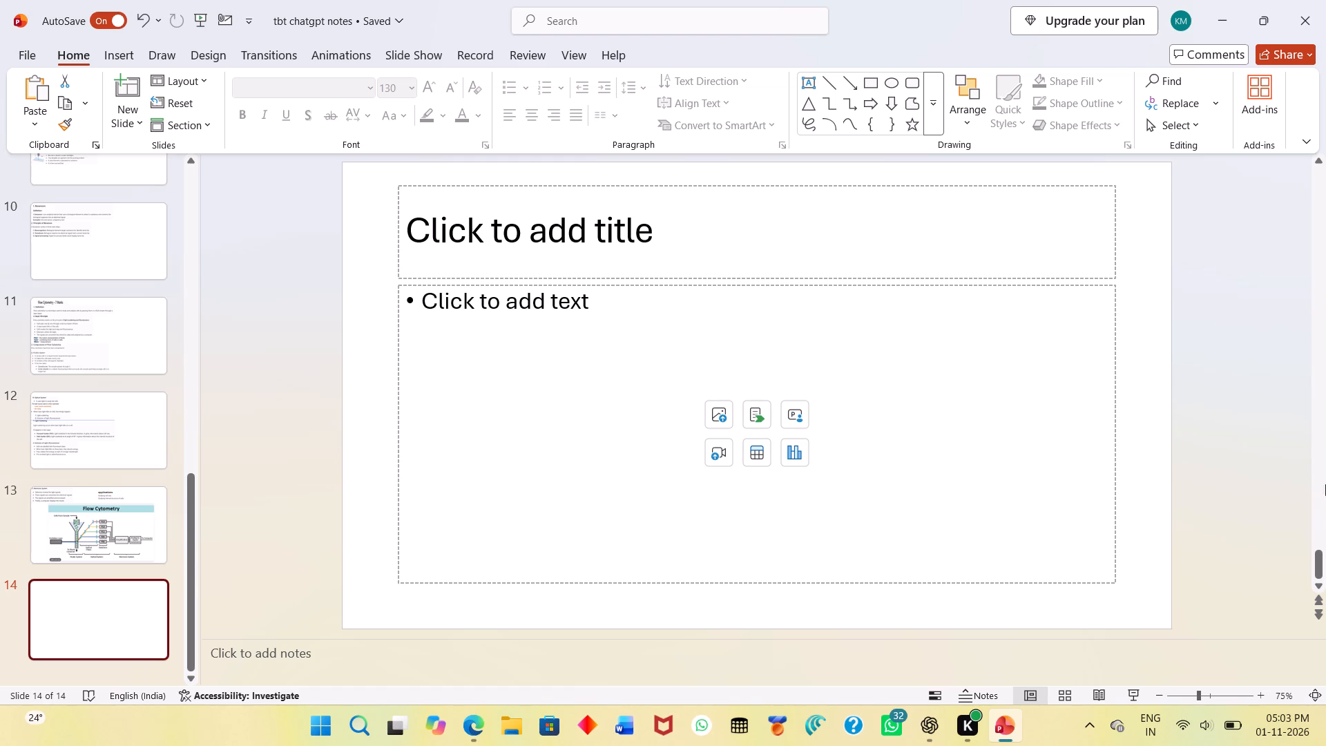